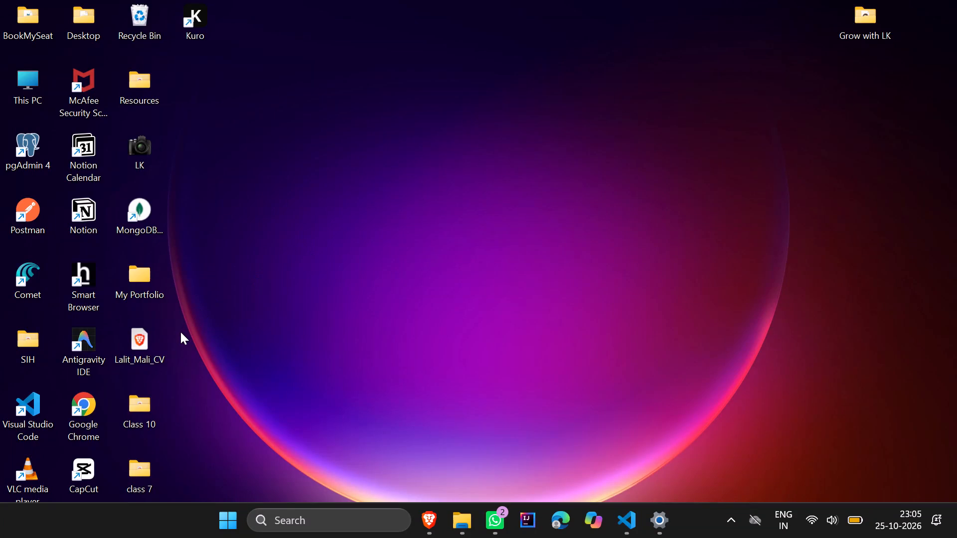
# Open the CV PDF stored on the desktop.
pyautogui.doubleClick(137, 336)
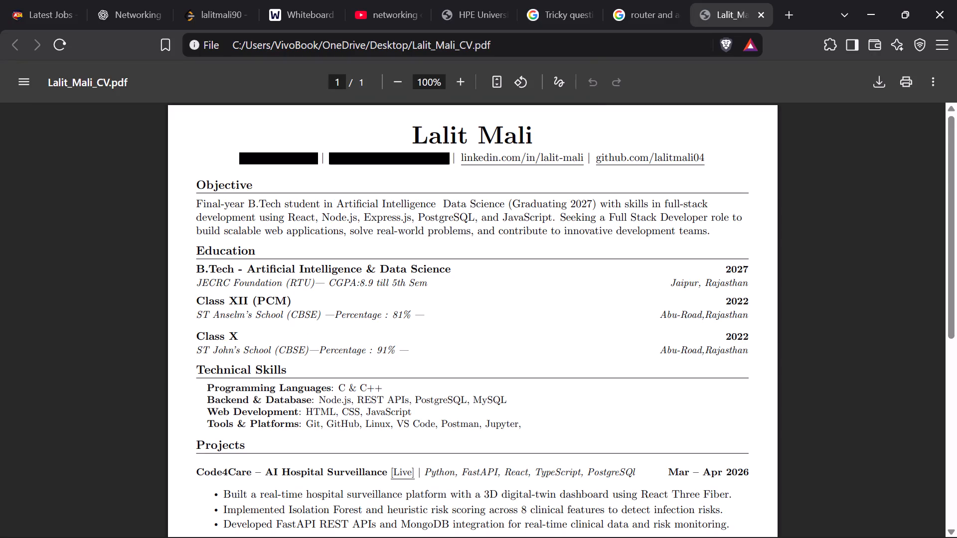
# Read through the whole CV, from the Objective and Education sections down to Relevant Coursework and Achievements, Soft Skills & Certifications.
pyautogui.hscroll(-3, 301, 328)
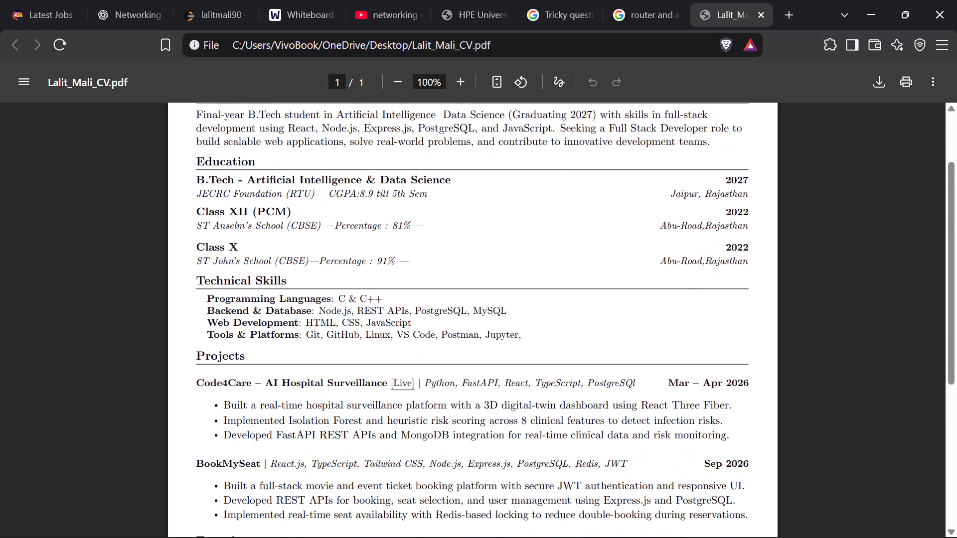
pyautogui.hscroll(-3, 301, 328)
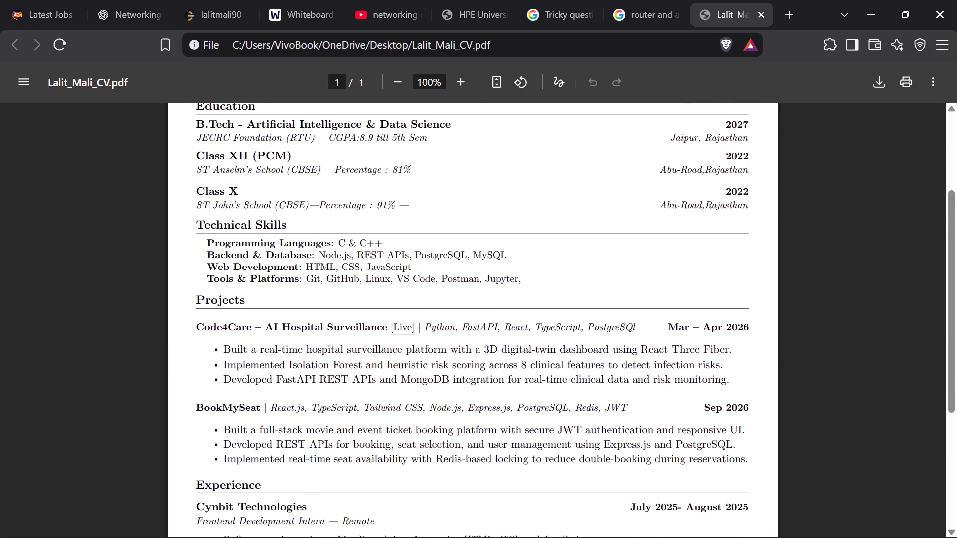
pyautogui.hscroll(-2, 301, 328)
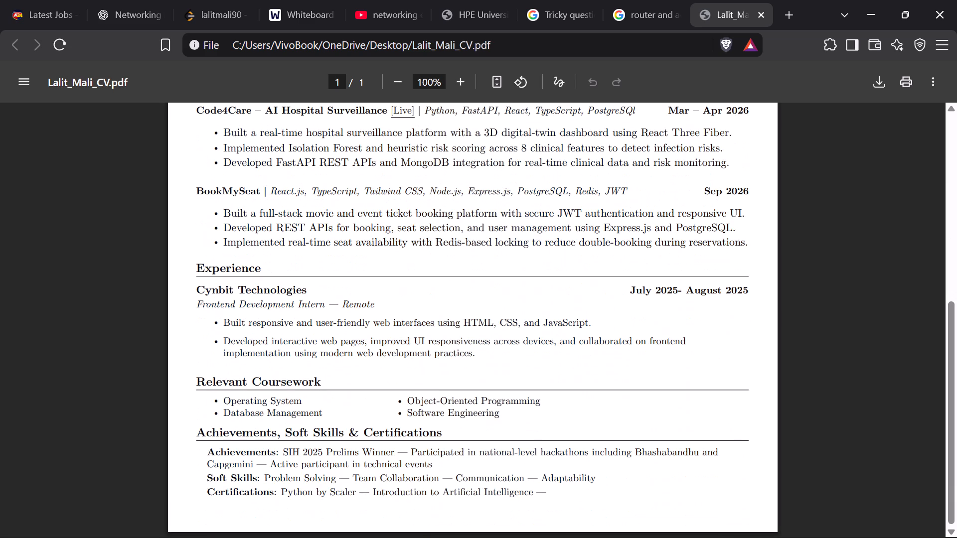
pyautogui.scroll(3, 301, 328)
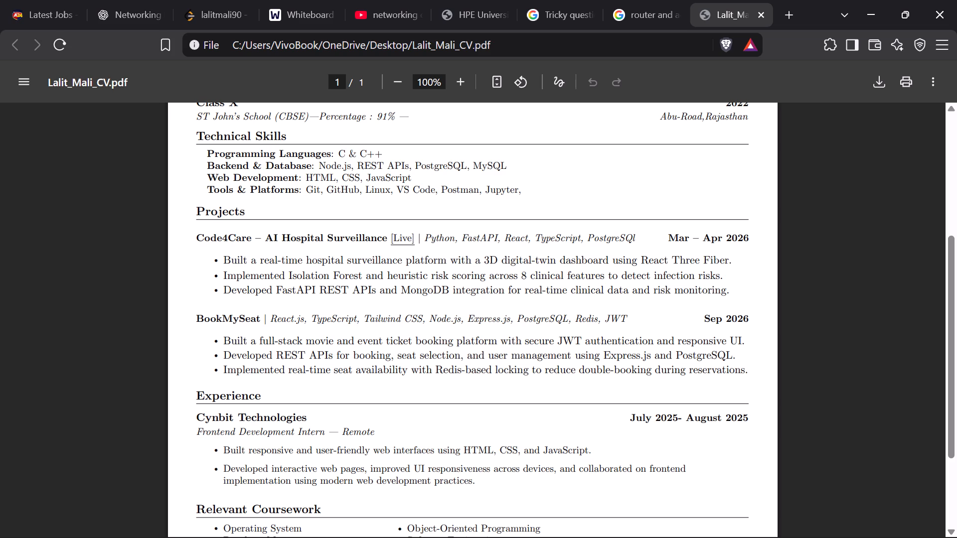
pyautogui.hscroll(-3, 301, 328)
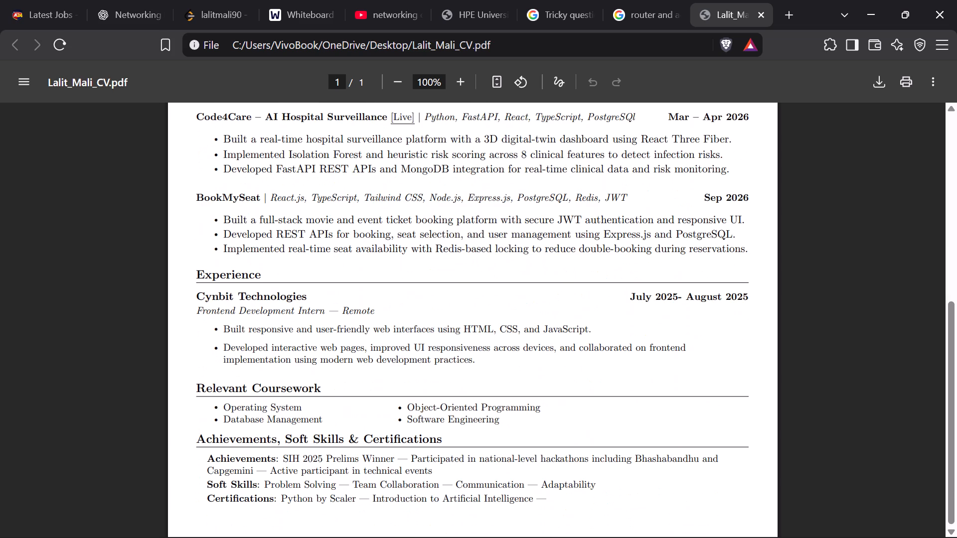
pyautogui.hscroll(-2, 301, 328)
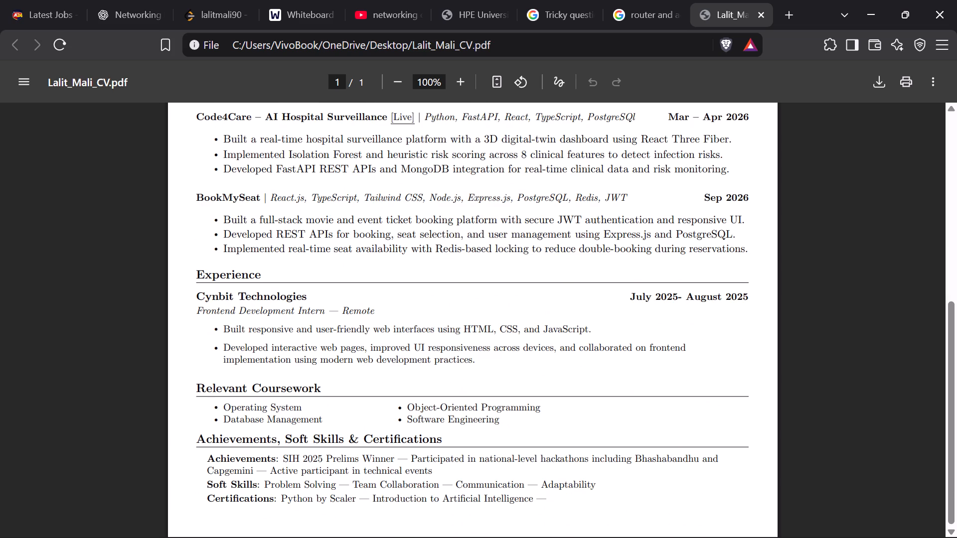
pyautogui.tripleClick(328, 413)
pyautogui.doubleClick(328, 413)
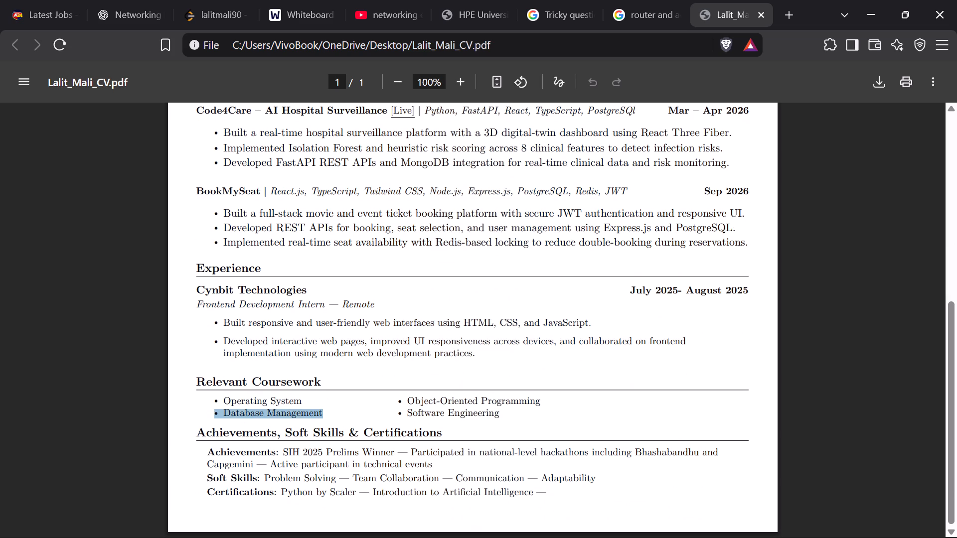
pyautogui.click(328, 413)
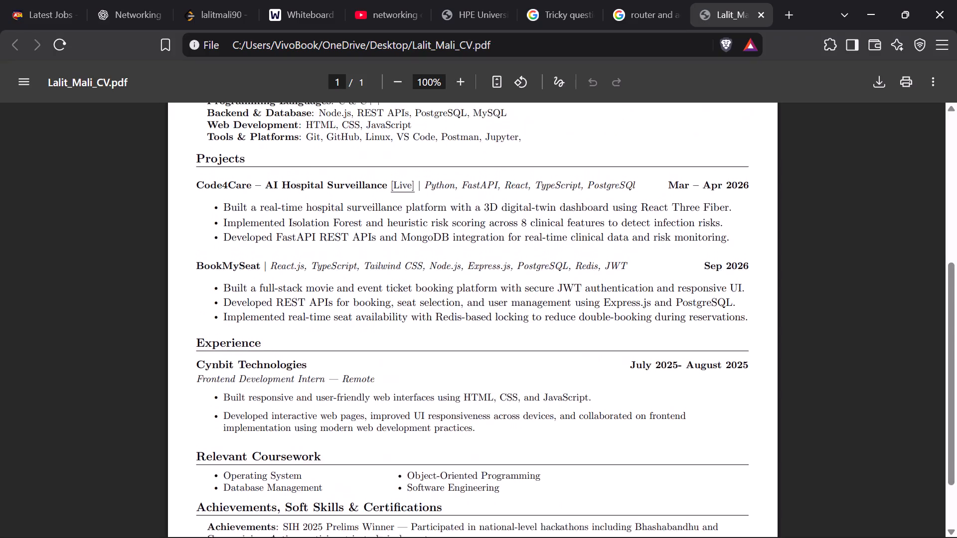
pyautogui.scroll(3, 328, 413)
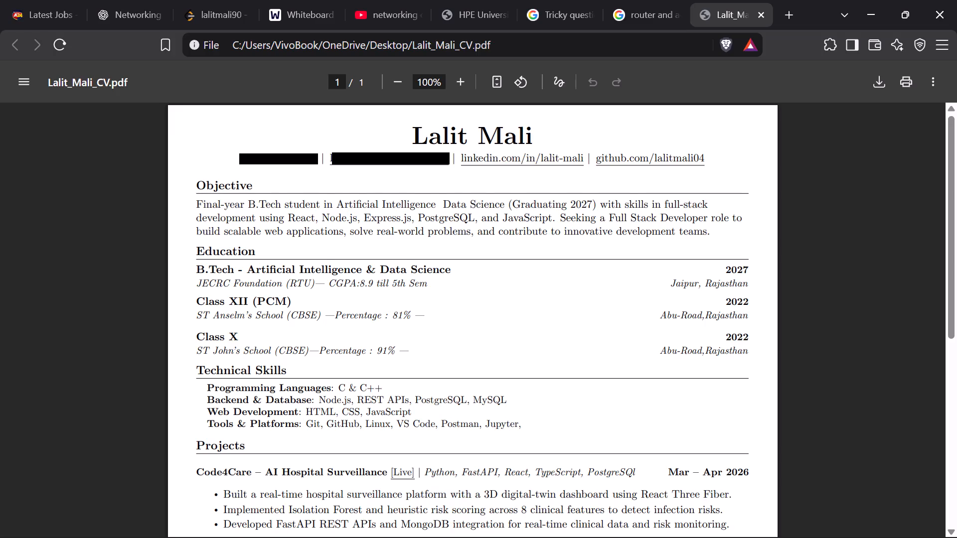
# View the live site linked from the Code4Care – AI Hospital Surveillance project and return to the CV.
pyautogui.scroll(-2, 328, 413)
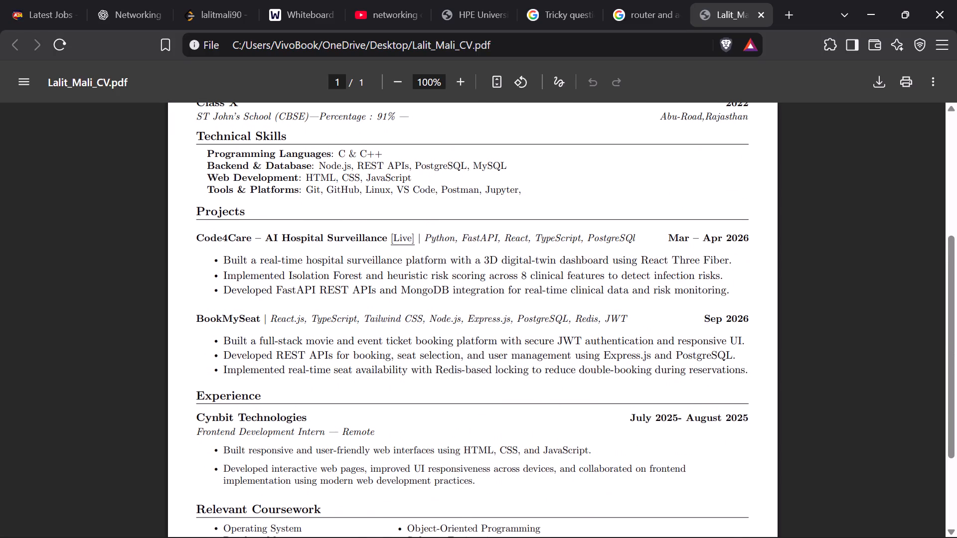
pyautogui.click(400, 237)
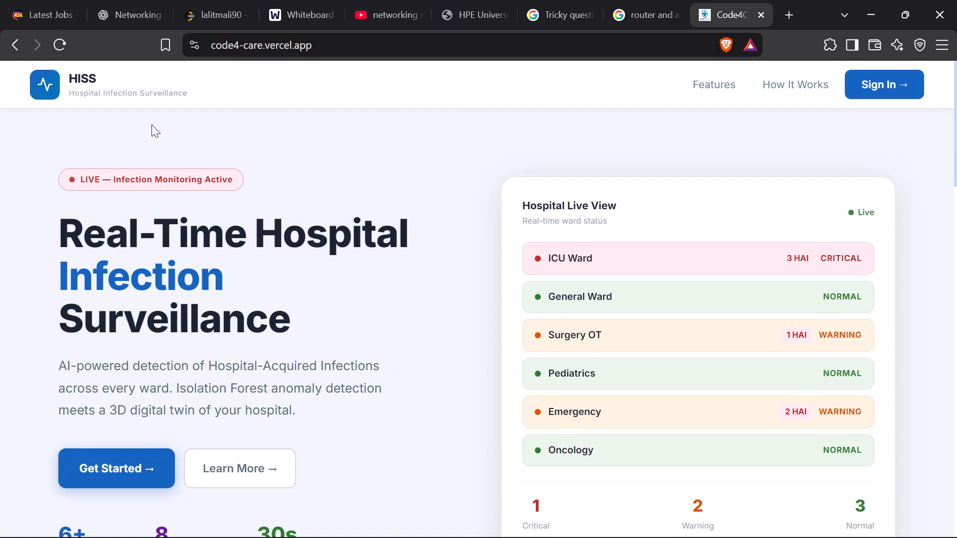
pyautogui.click(18, 45)
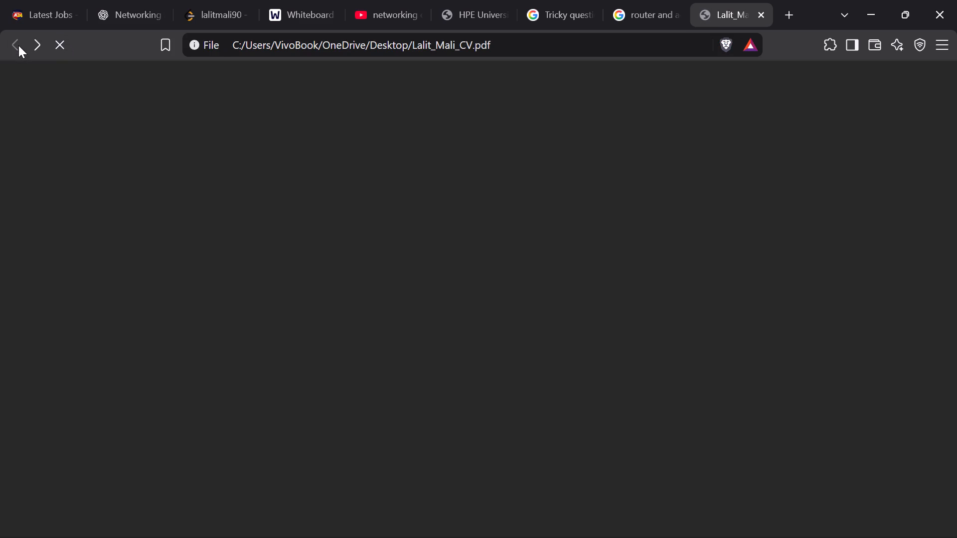
# Examine the technology list of the BookMySeat project, highlighting Redis and checking the Tailwind CSS entry.
pyautogui.scroll(-3, 319, 369)
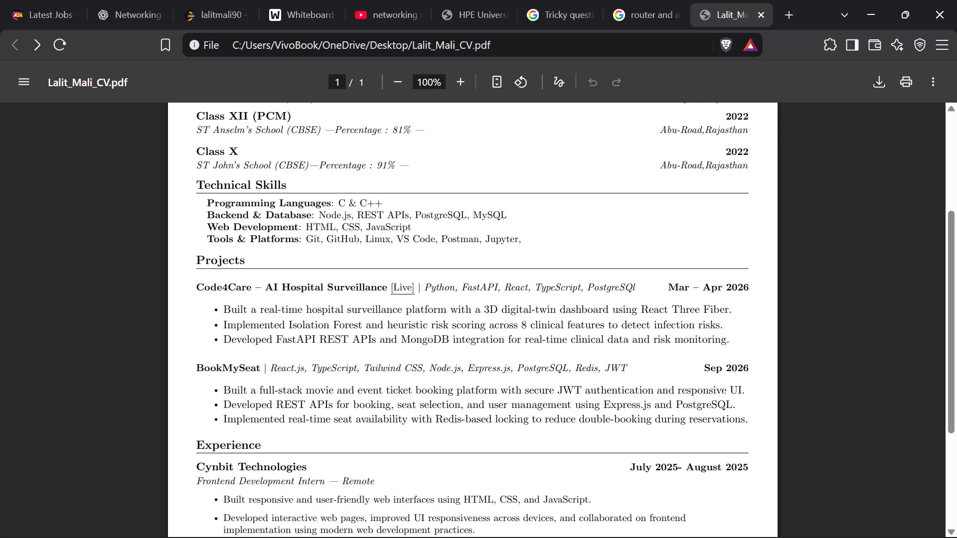
pyautogui.moveTo(574, 370); pyautogui.dragTo(599, 370)
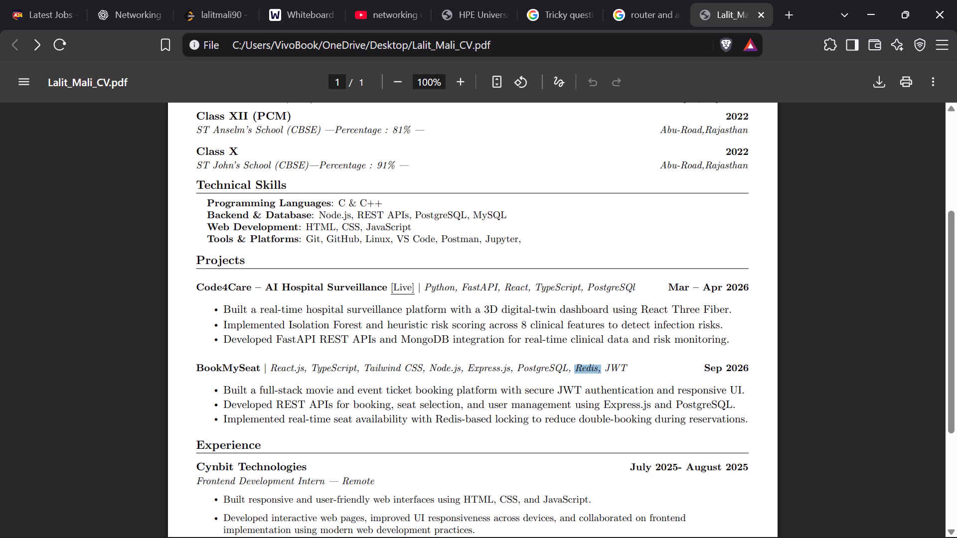
pyautogui.click(563, 407)
pyautogui.moveTo(364, 367); pyautogui.dragTo(385, 369)
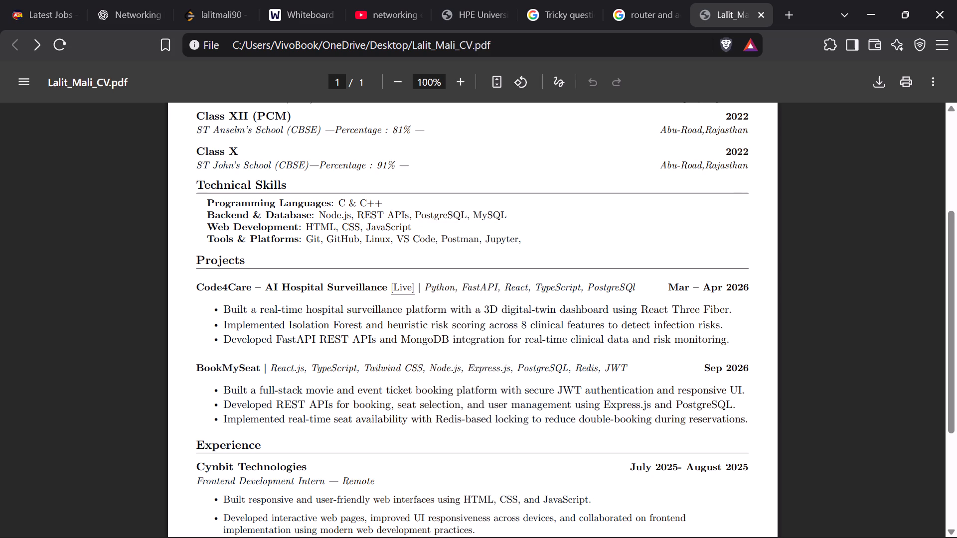
pyautogui.moveTo(385, 369); pyautogui.dragTo(456, 373)
pyautogui.click(456, 373)
# Read the CV's Experience, Relevant Coursework, and Achievements, Soft Skills & Certifications sections.
pyautogui.scroll(-1, 456, 373)
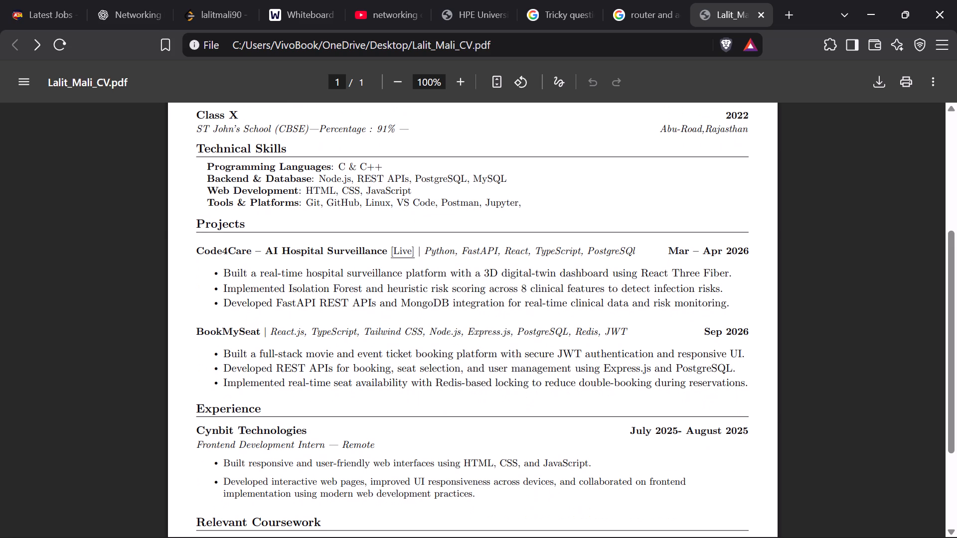
pyautogui.scroll(-4, 456, 373)
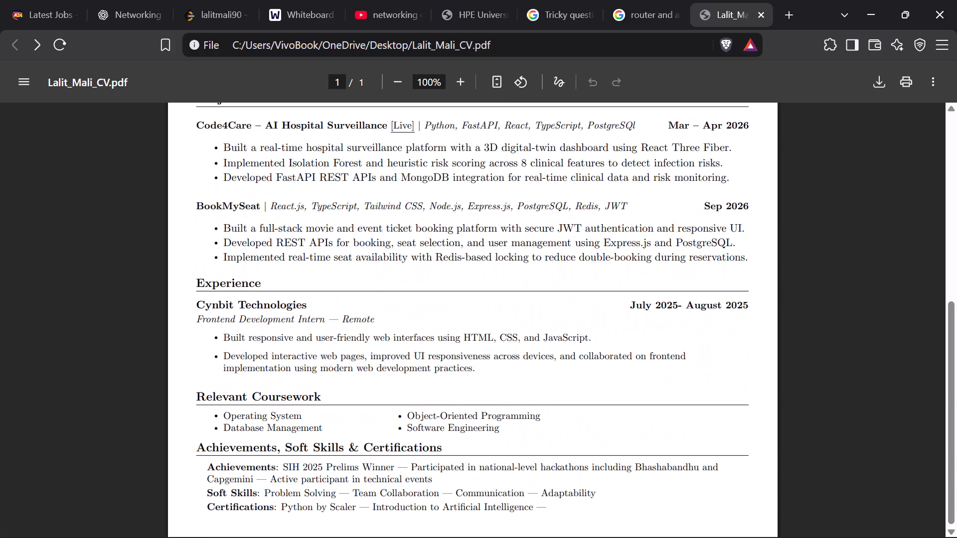
pyautogui.scroll(-1, 456, 373)
# Review the overall layout and content of the one-page CV again, from the header to the certifications.
pyautogui.scroll(4, 456, 373)
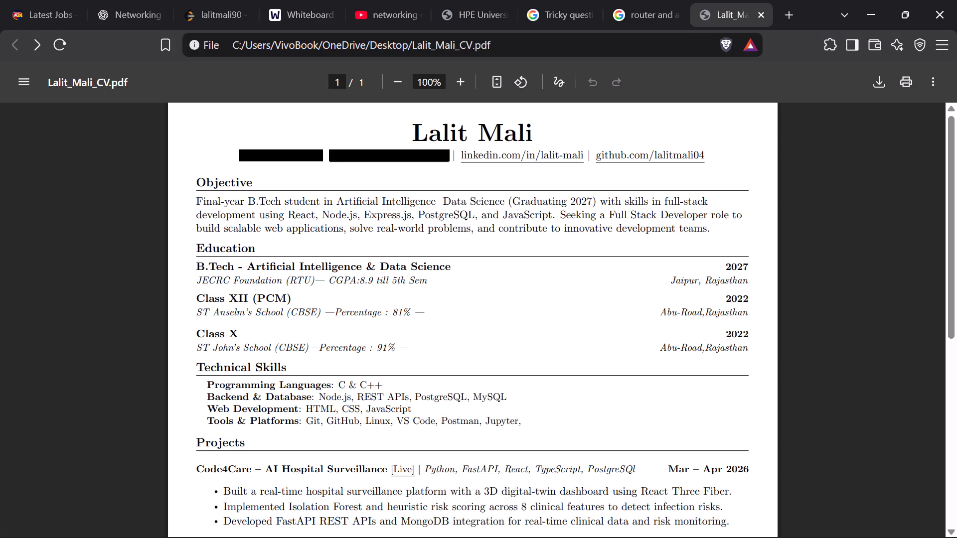
pyautogui.scroll(-3, 456, 373)
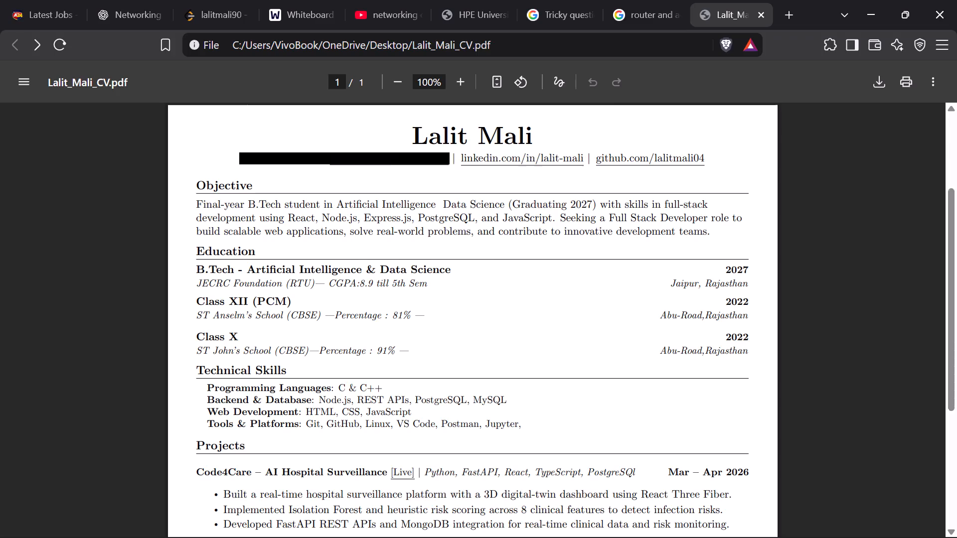
pyautogui.scroll(-5, 456, 373)
pyautogui.scroll(7, 456, 373)
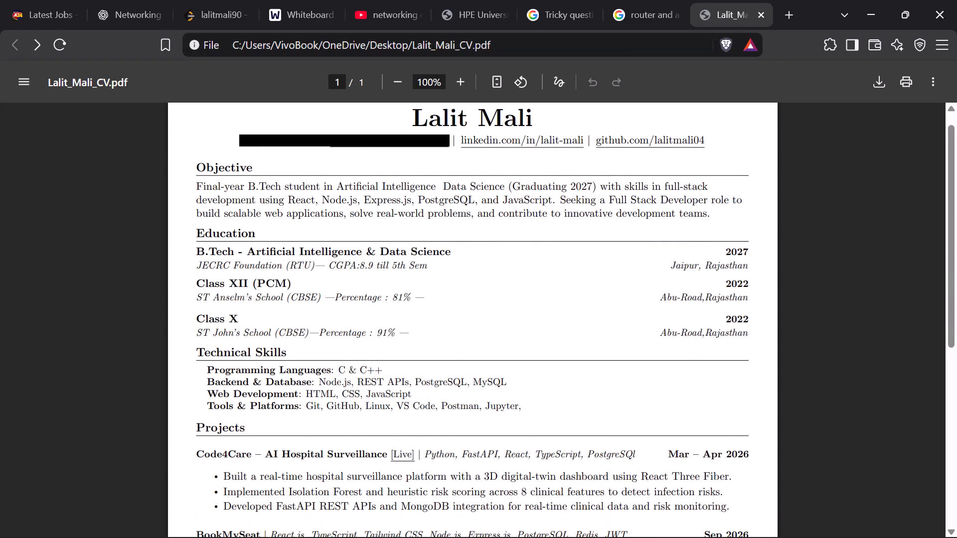
pyautogui.scroll(3, 328, 223)
pyautogui.scroll(-1, 328, 223)
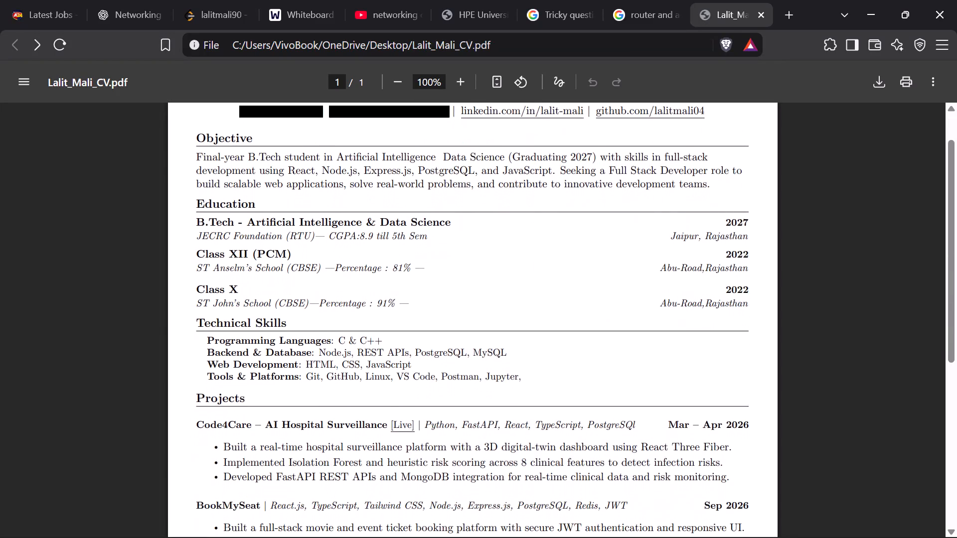
pyautogui.hscroll(-8, 328, 223)
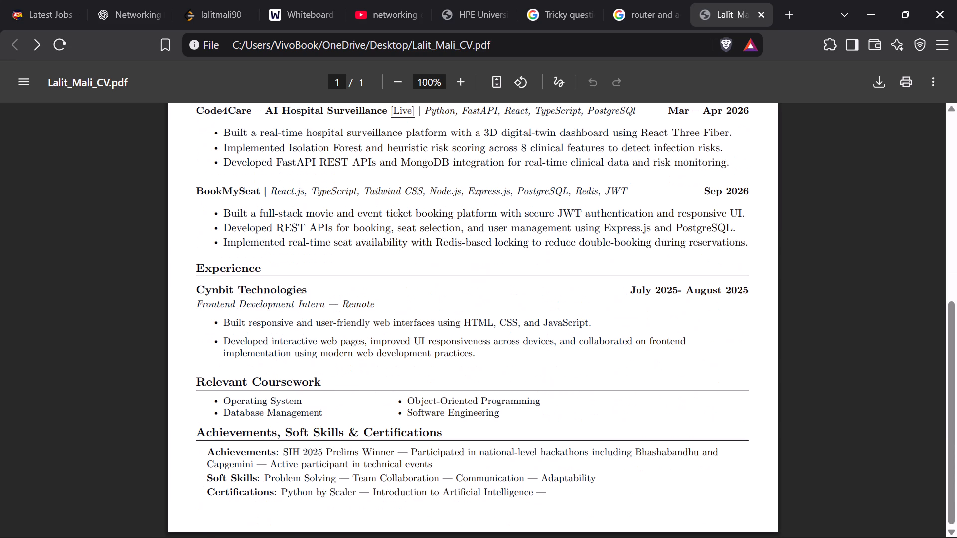
pyautogui.hscroll(-1, 328, 223)
pyautogui.scroll(1, 328, 223)
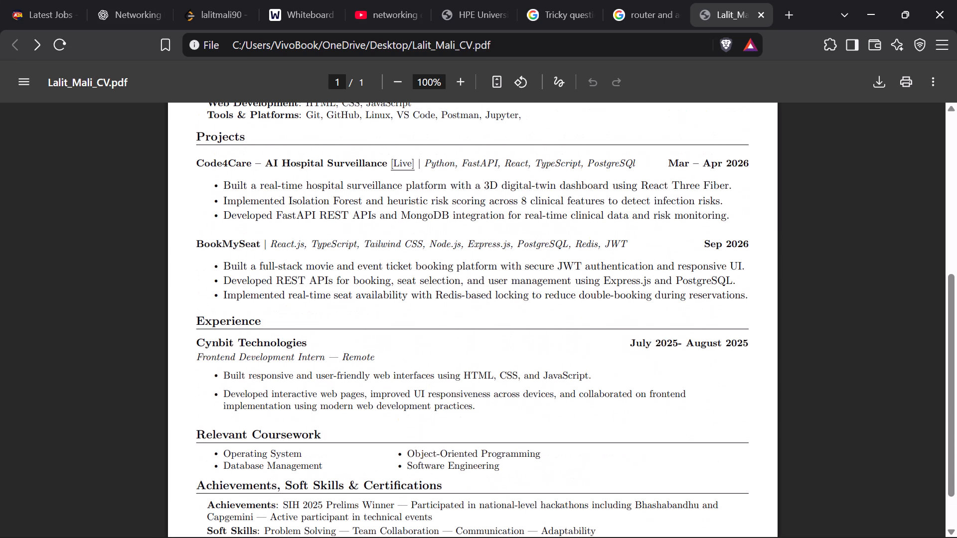
pyautogui.scroll(5, 328, 223)
pyautogui.scroll(-3, 328, 223)
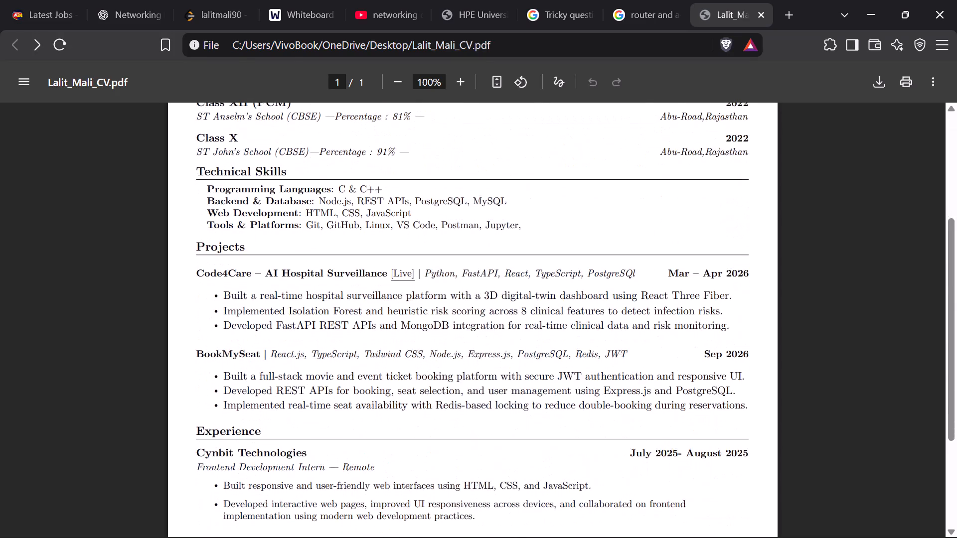
pyautogui.scroll(-3, 328, 223)
pyautogui.scroll(8, 328, 223)
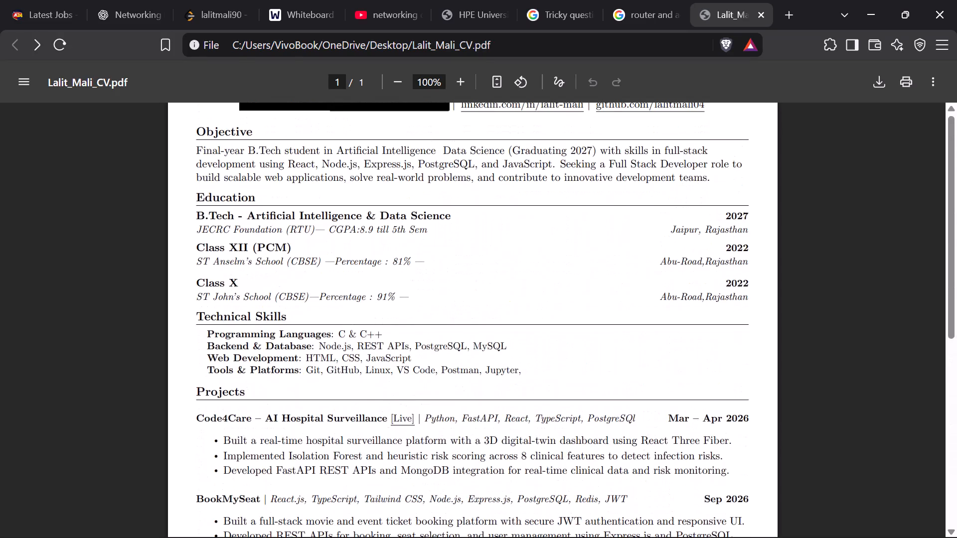
pyautogui.scroll(2, 328, 223)
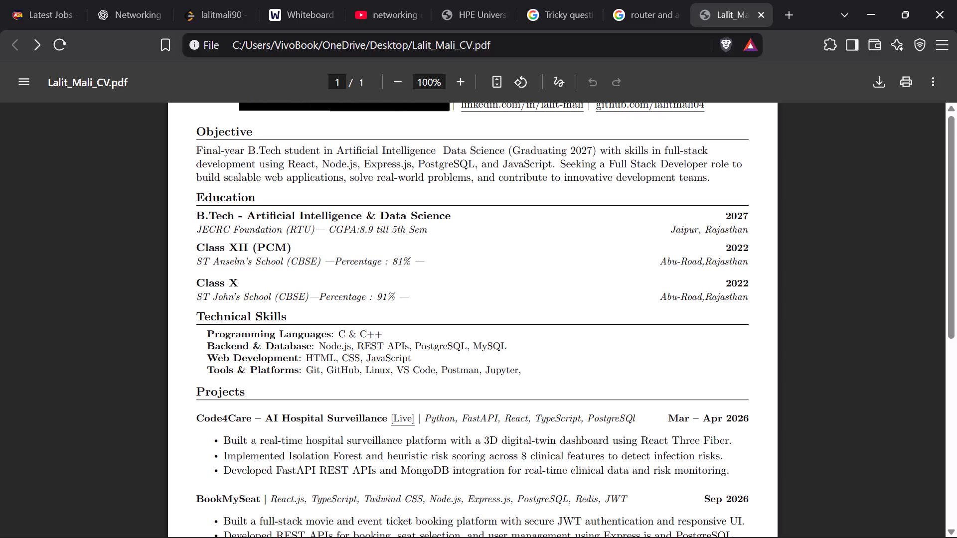
# Examine the CV's Objective section, highlighting its heading and full paragraph while reading.
pyautogui.moveTo(197, 201); pyautogui.dragTo(237, 222)
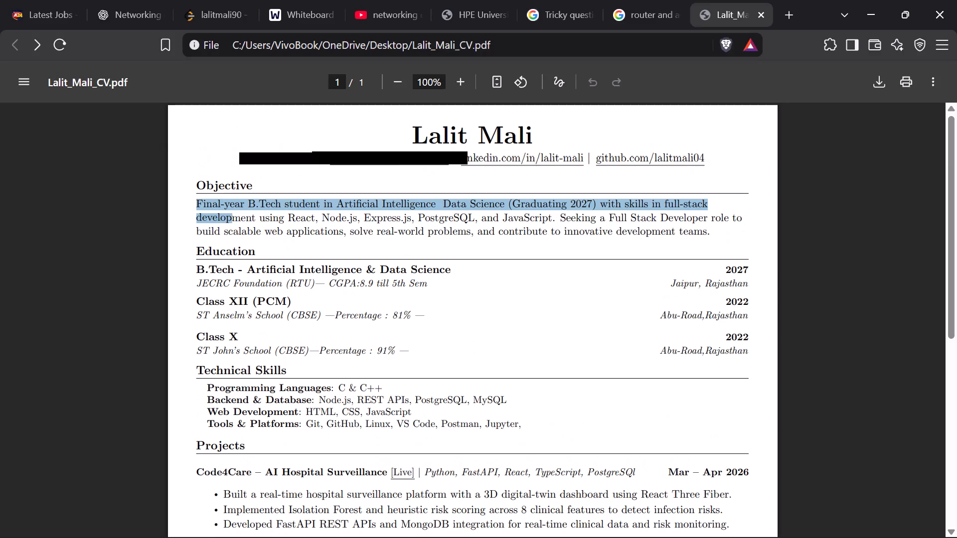
pyautogui.moveTo(237, 222); pyautogui.dragTo(640, 236)
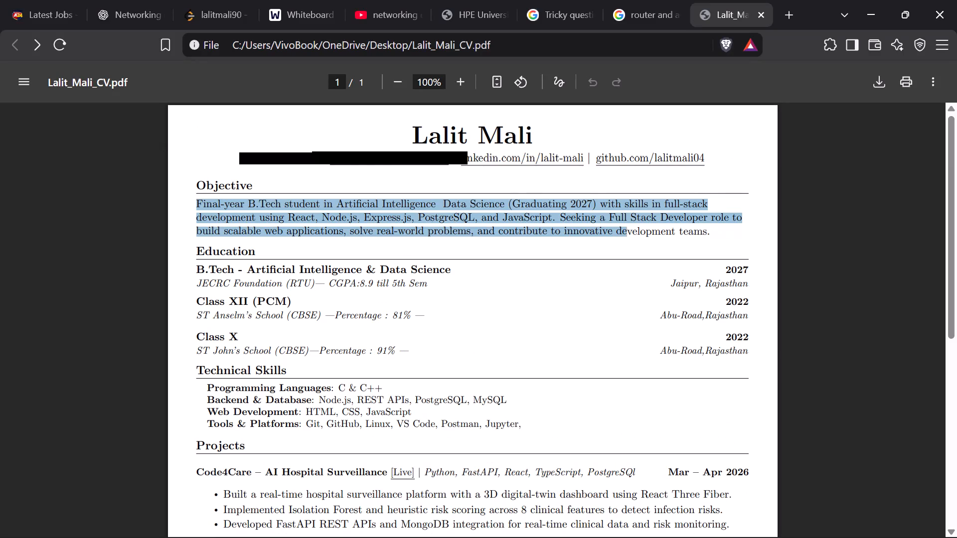
pyautogui.moveTo(640, 236); pyautogui.dragTo(721, 233)
pyautogui.click(721, 233)
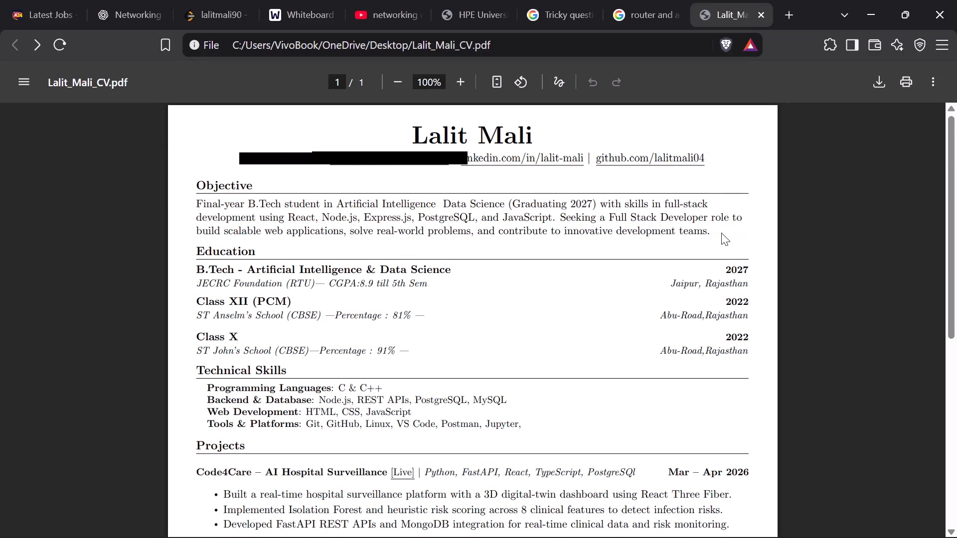
pyautogui.moveTo(708, 232); pyautogui.dragTo(202, 179)
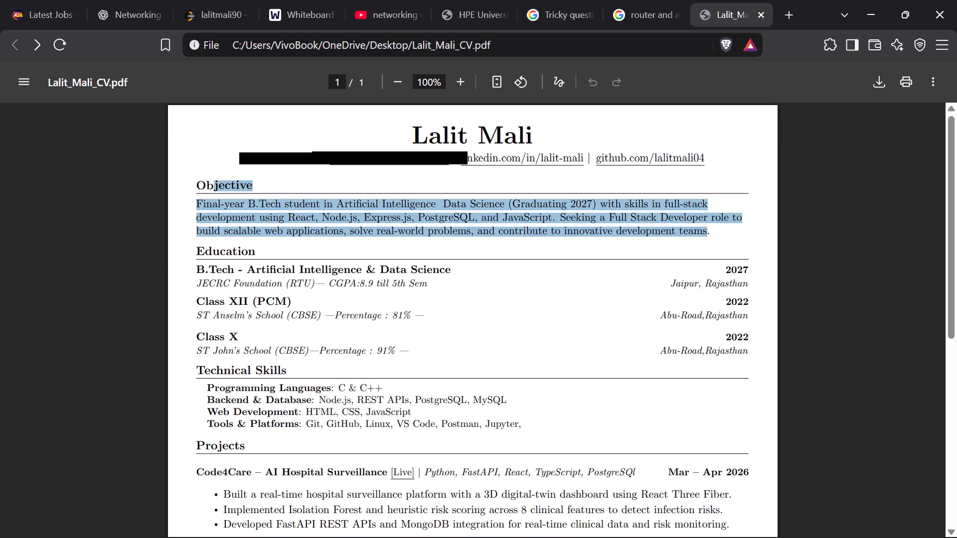
pyautogui.moveTo(202, 179); pyautogui.dragTo(147, 183)
pyautogui.click(147, 183)
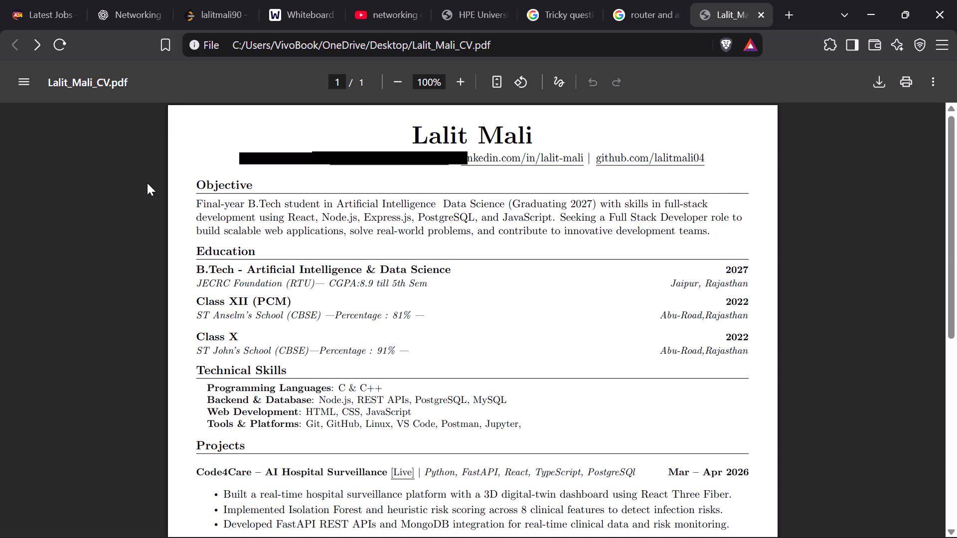
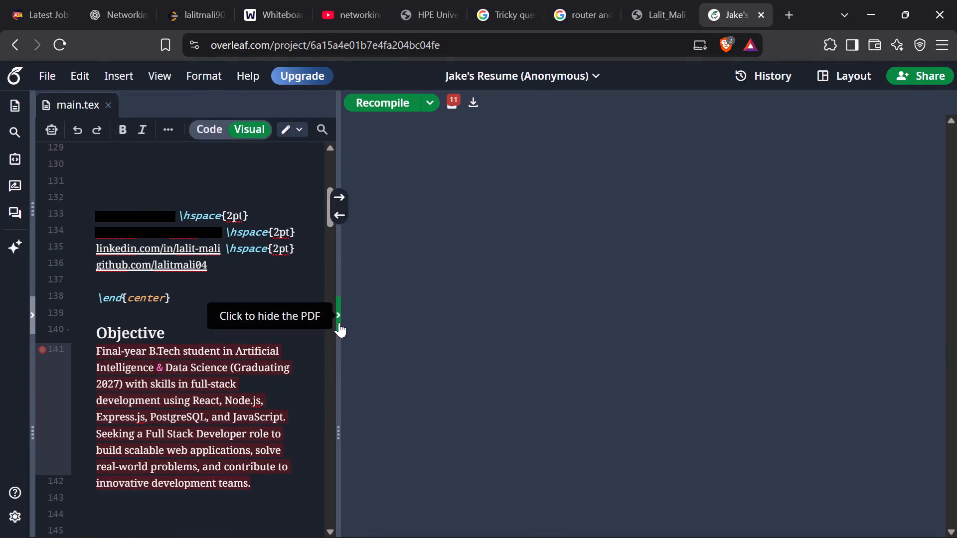
# Review the compiled one-page resume preview from the header and Objective through Projects and Experience to the certifications.
pyautogui.scroll(2, 388, 316)
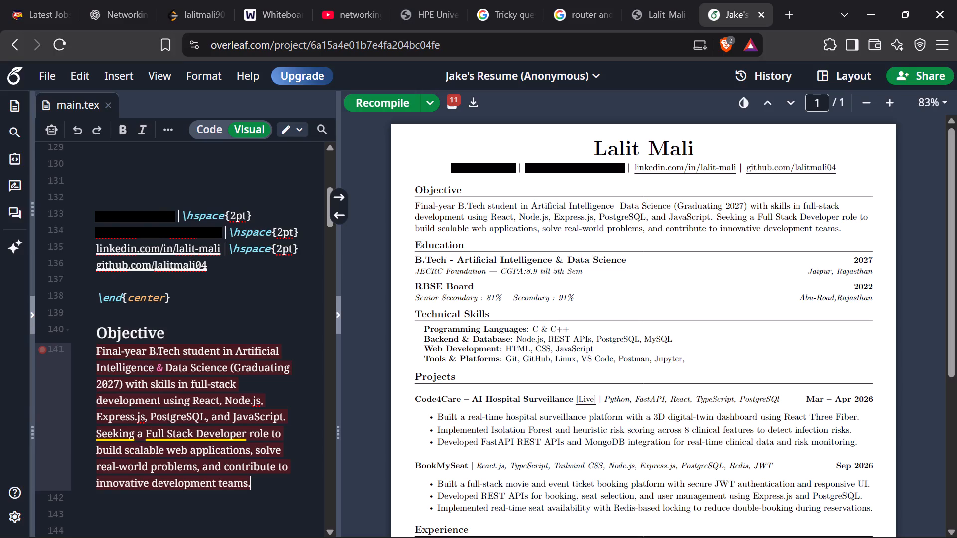
pyautogui.scroll(-1, 486, 316)
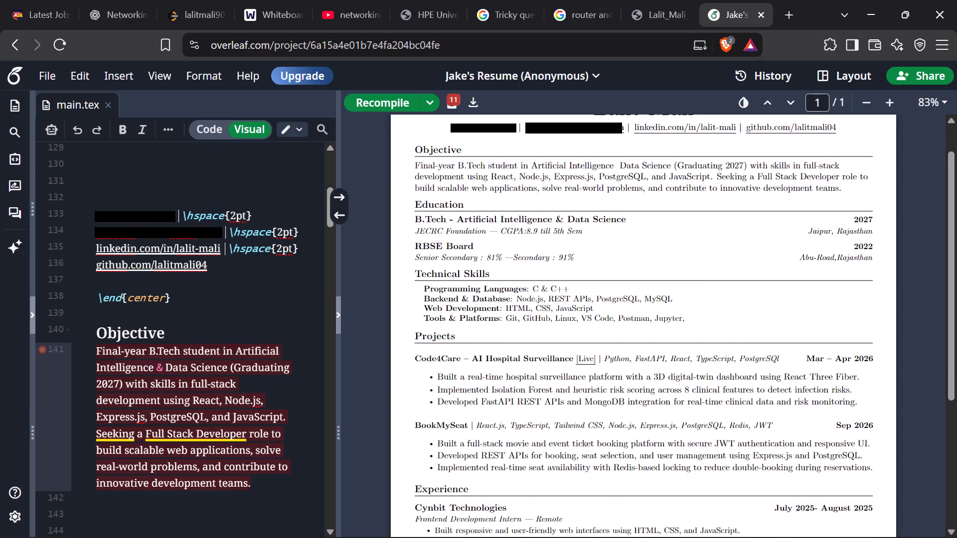
pyautogui.scroll(-1, 486, 316)
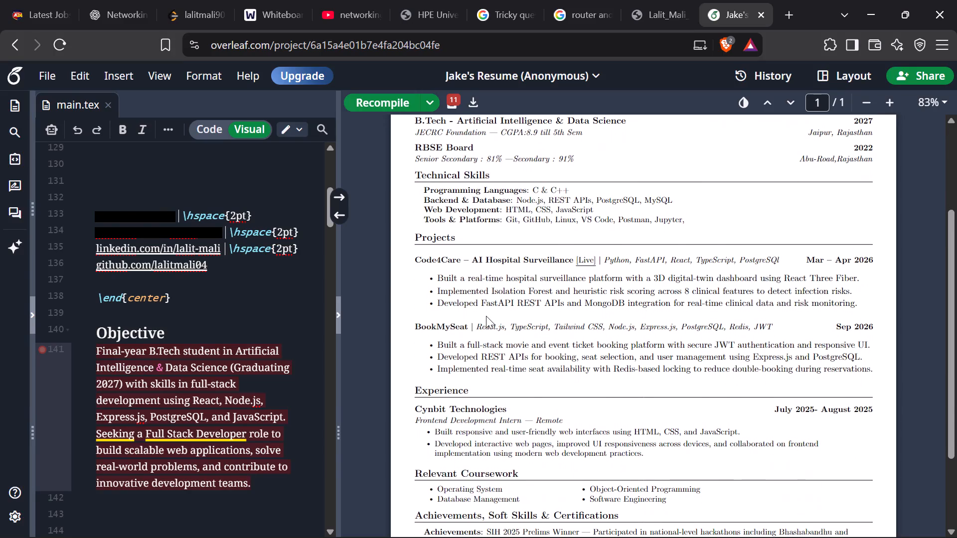
pyautogui.scroll(3, 486, 316)
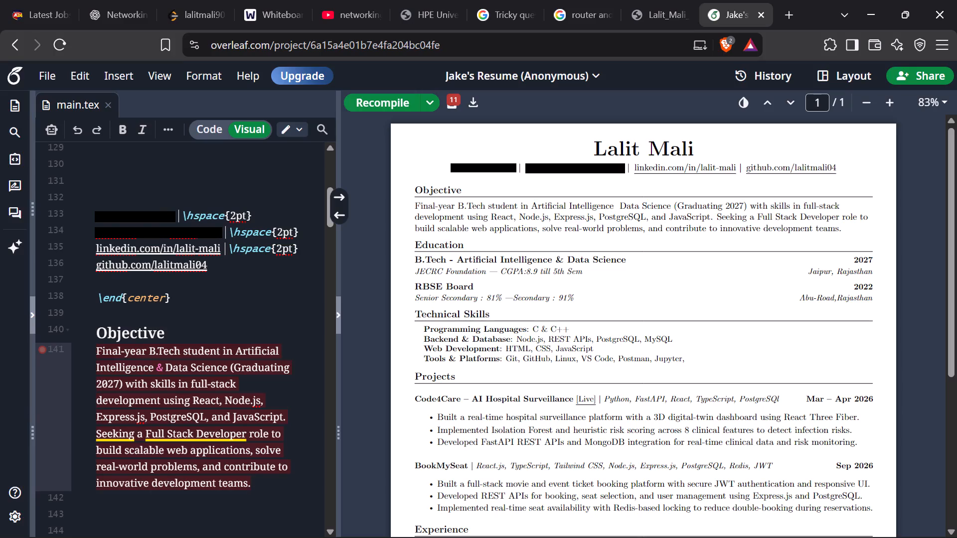
pyautogui.scroll(-1, 544, 264)
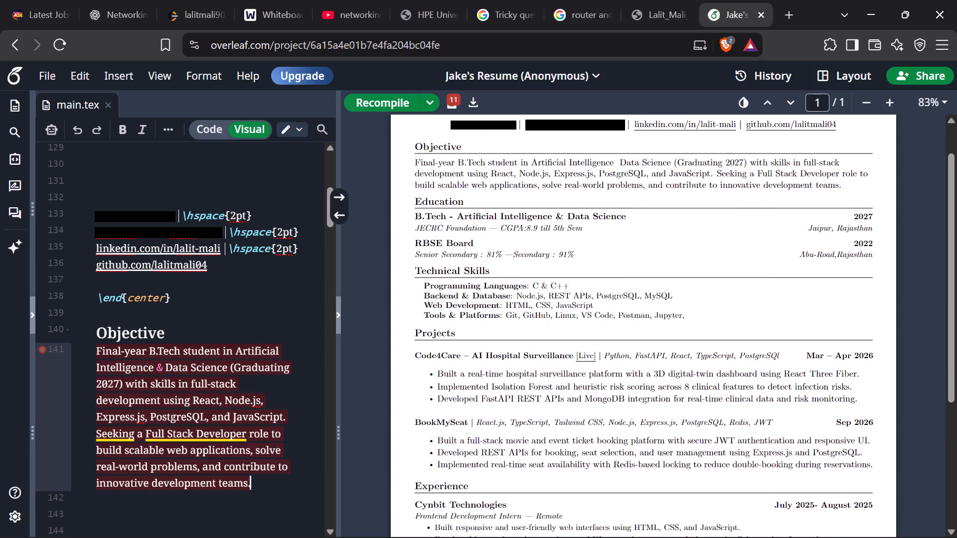
pyautogui.scroll(-1, 544, 264)
pyautogui.scroll(3, 544, 264)
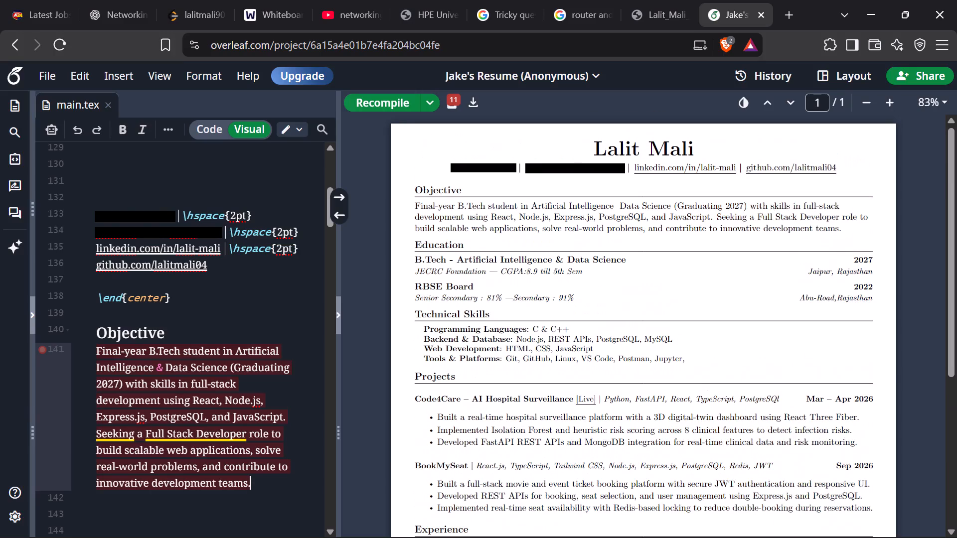
pyautogui.scroll(-4, 544, 264)
pyautogui.scroll(1, 544, 264)
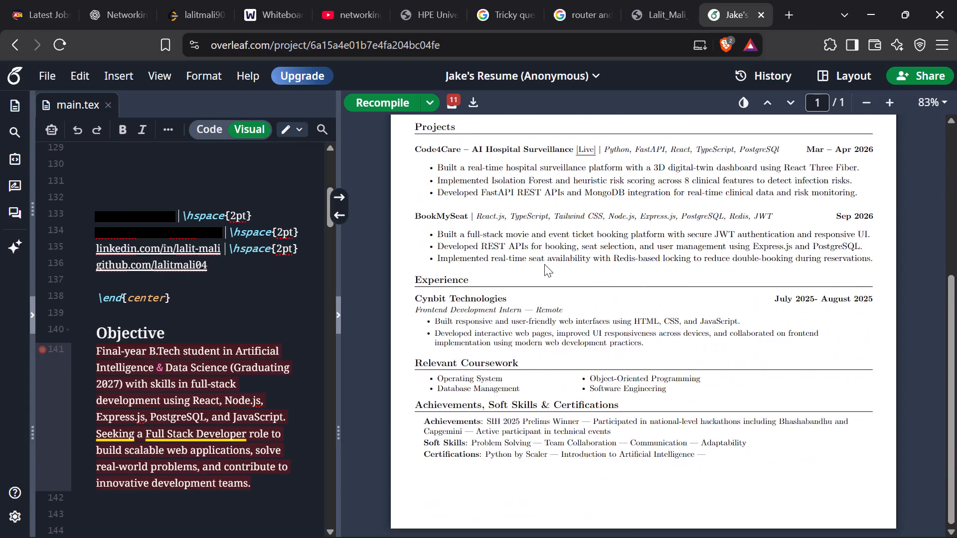
pyautogui.scroll(2, 544, 264)
# Download the compiled resume as a PDF into the Downloads folder, keeping the suggested file name Jake_s_Resume__Anonymous_ (1).
pyautogui.click(476, 101)
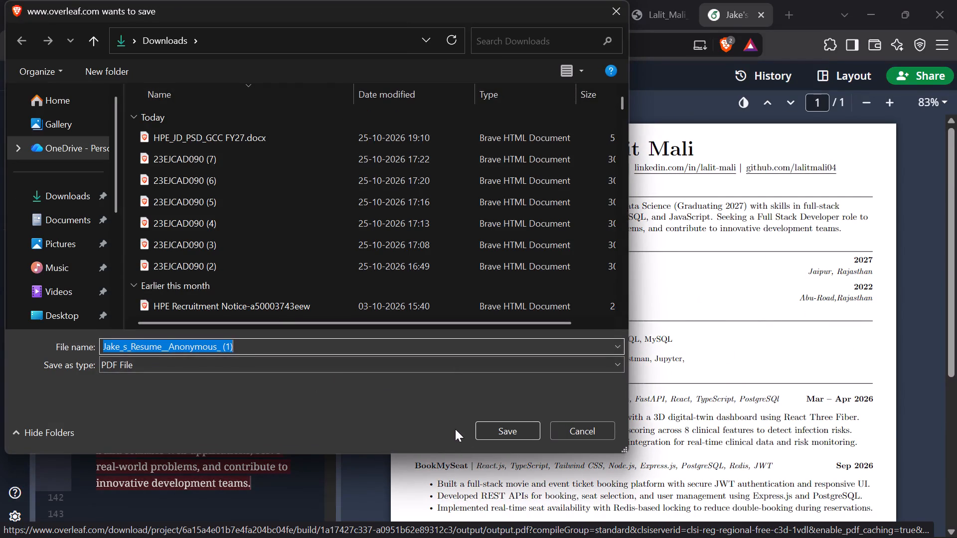
pyautogui.click(493, 432)
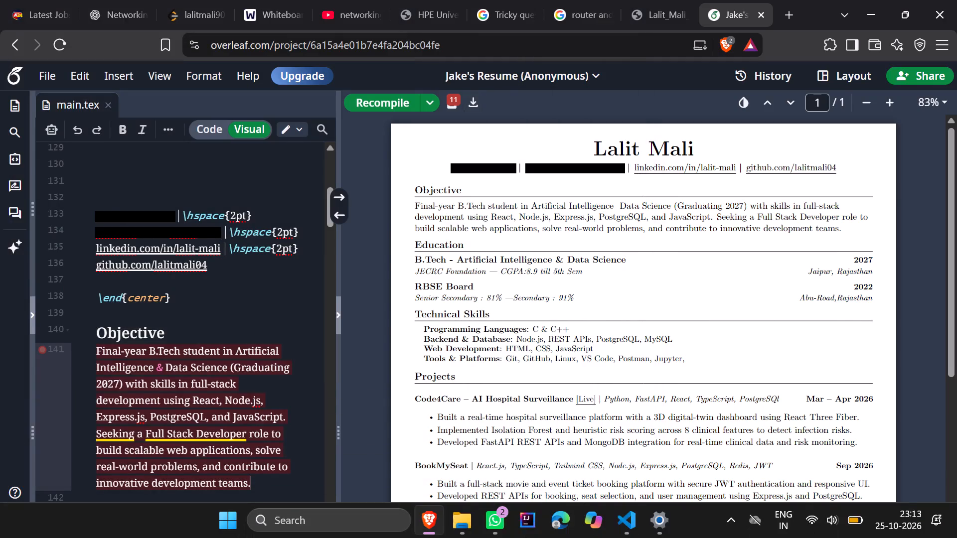
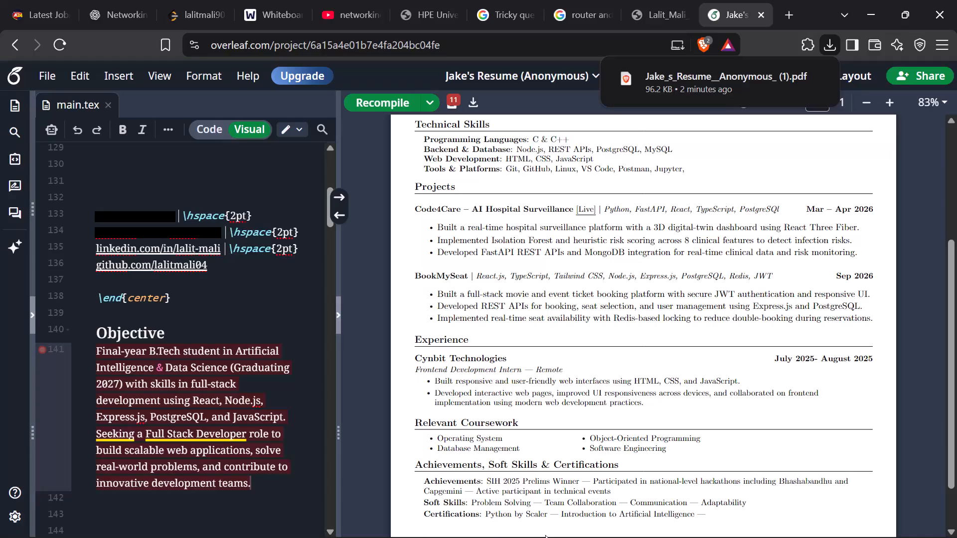
# Compare the CV PDF saved on the desktop with the compiled Overleaf resume, checking Education, Technical Skills, Projects and Experience side against side.
pyautogui.click(657, 14)
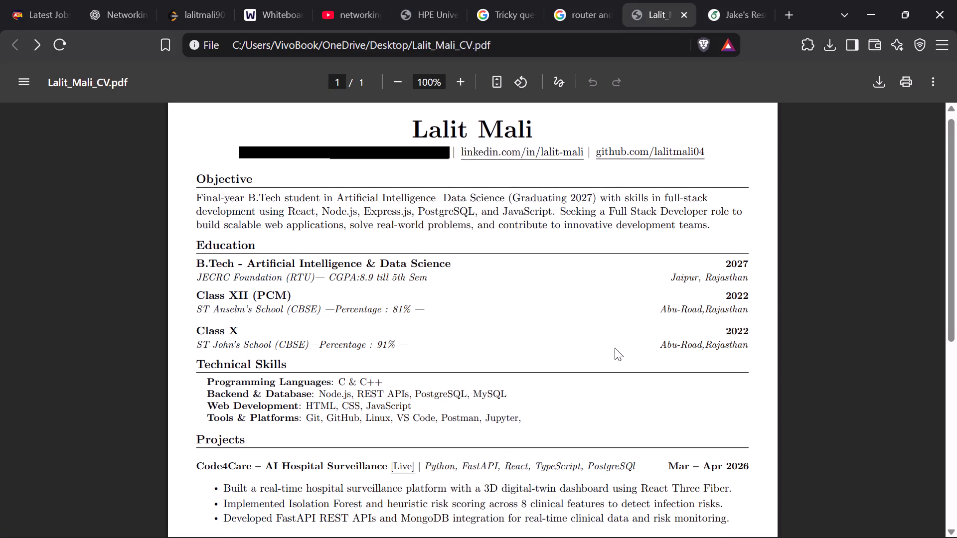
pyautogui.scroll(-2, 615, 348)
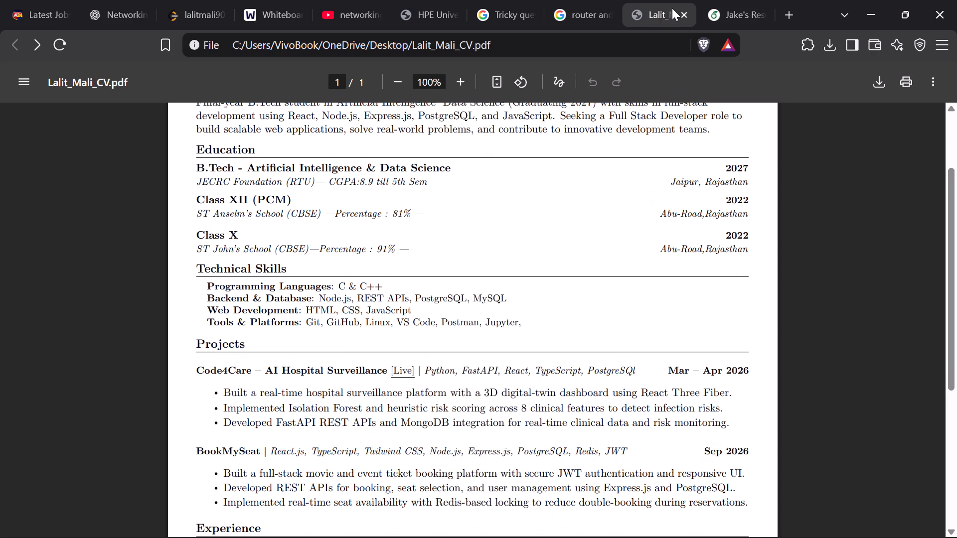
pyautogui.click(716, 0)
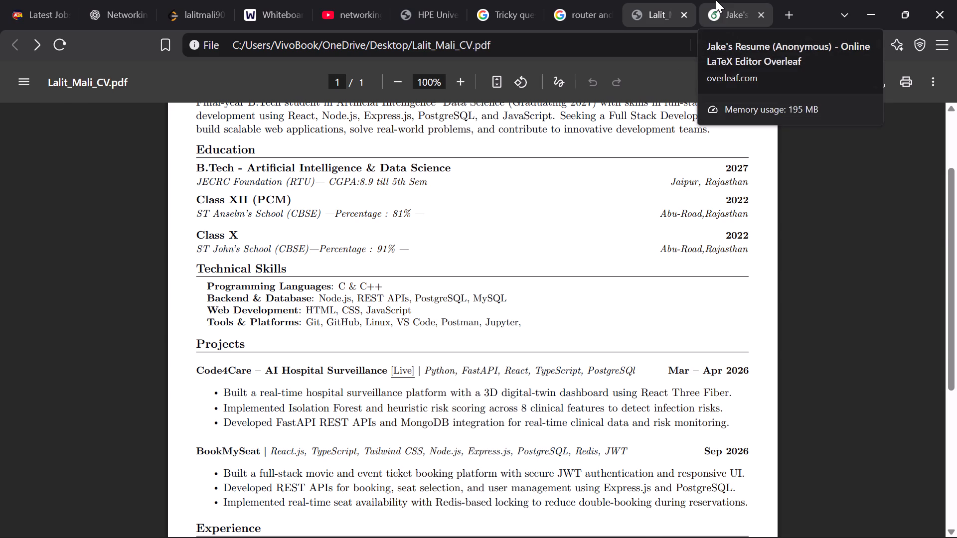
pyautogui.click(651, 0)
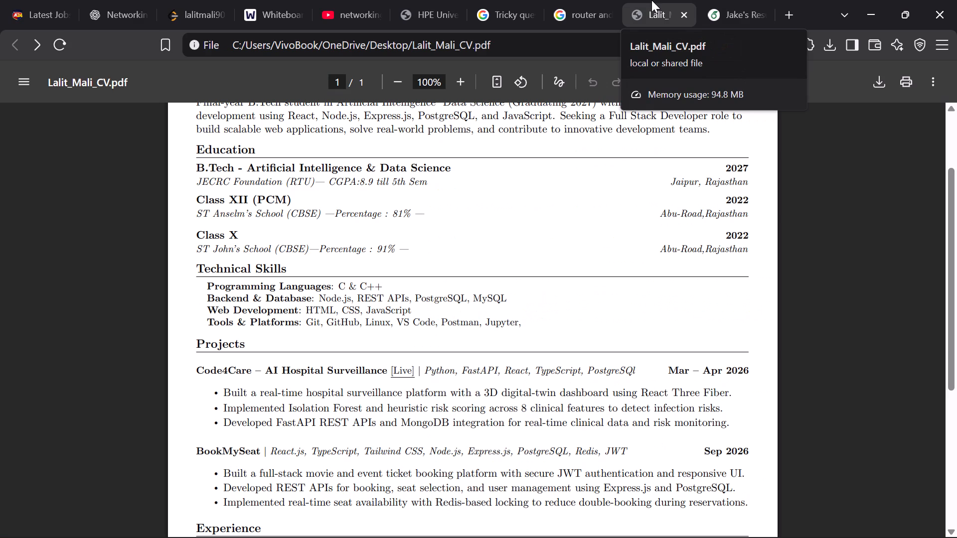
pyautogui.click(742, 0)
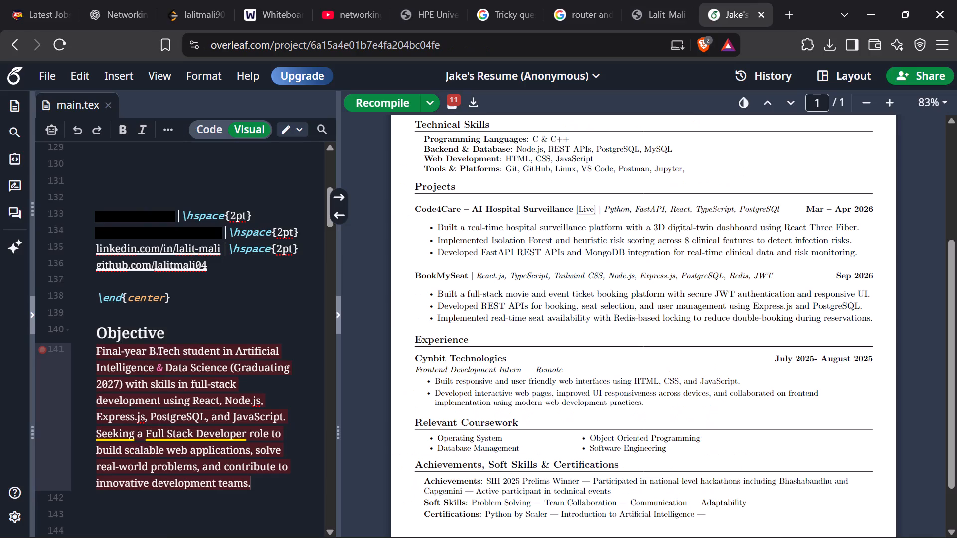
pyautogui.scroll(3, 660, 313)
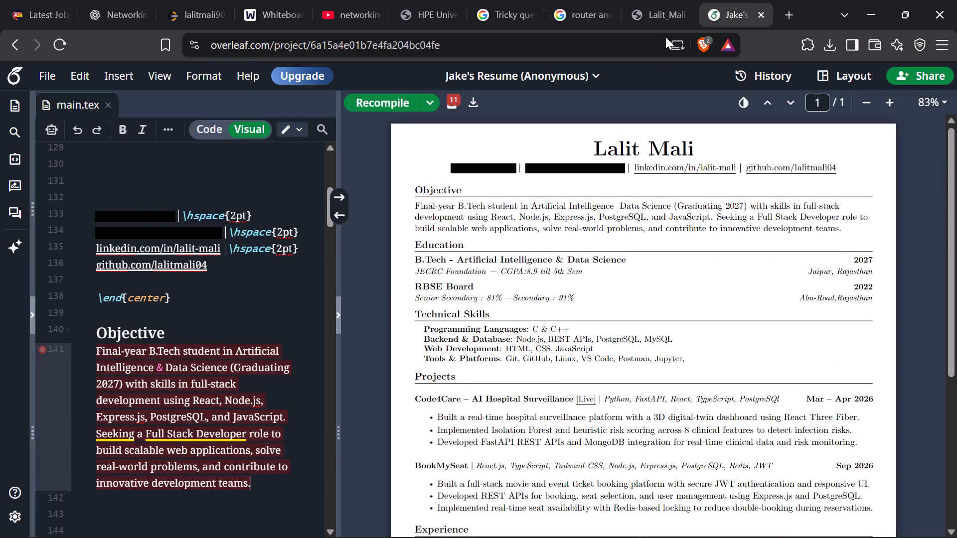
pyautogui.click(659, 3)
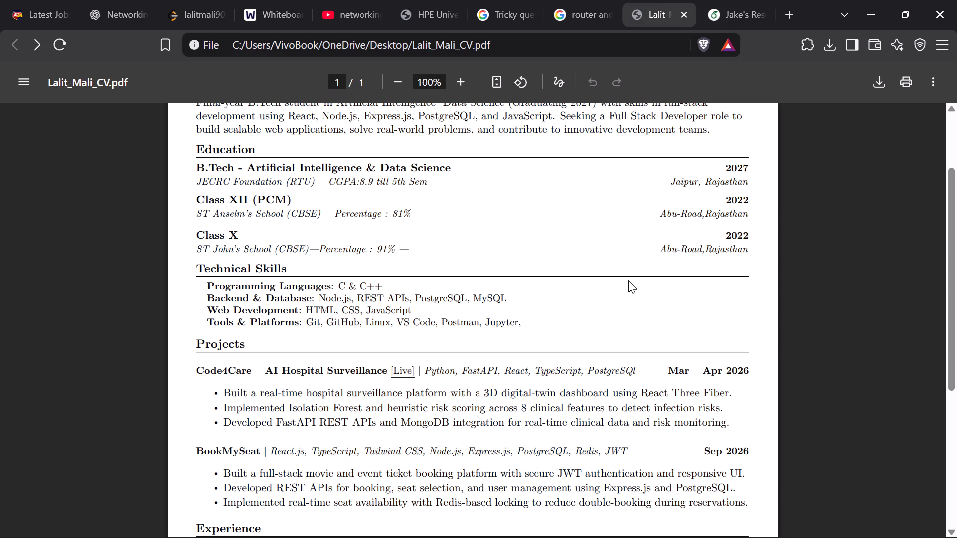
pyautogui.scroll(-1, 628, 280)
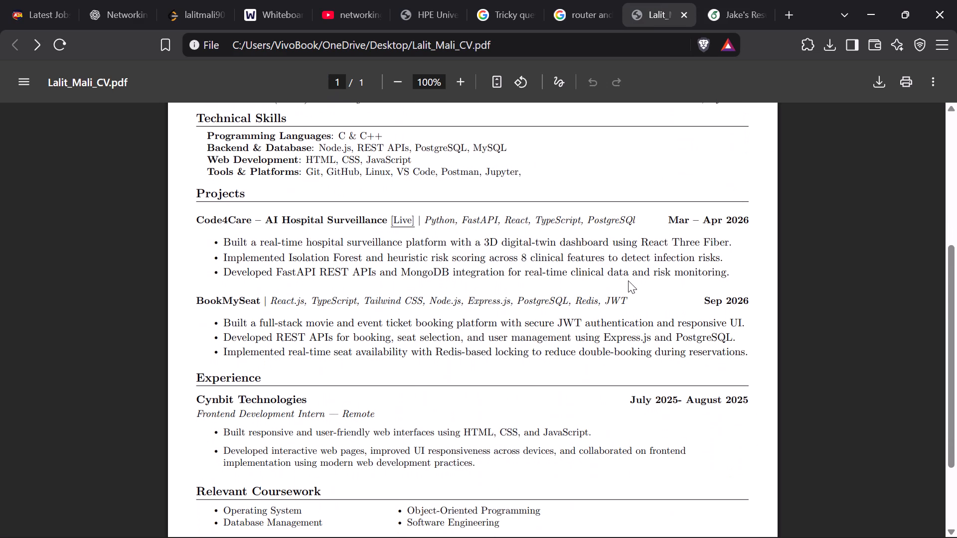
pyautogui.click(742, 0)
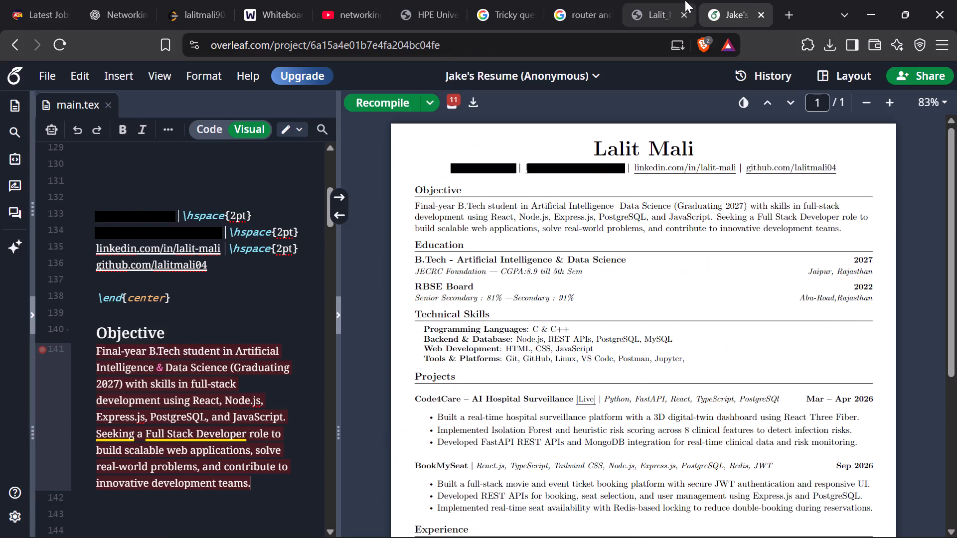
pyautogui.click(685, 0)
pyautogui.scroll(1, 614, 283)
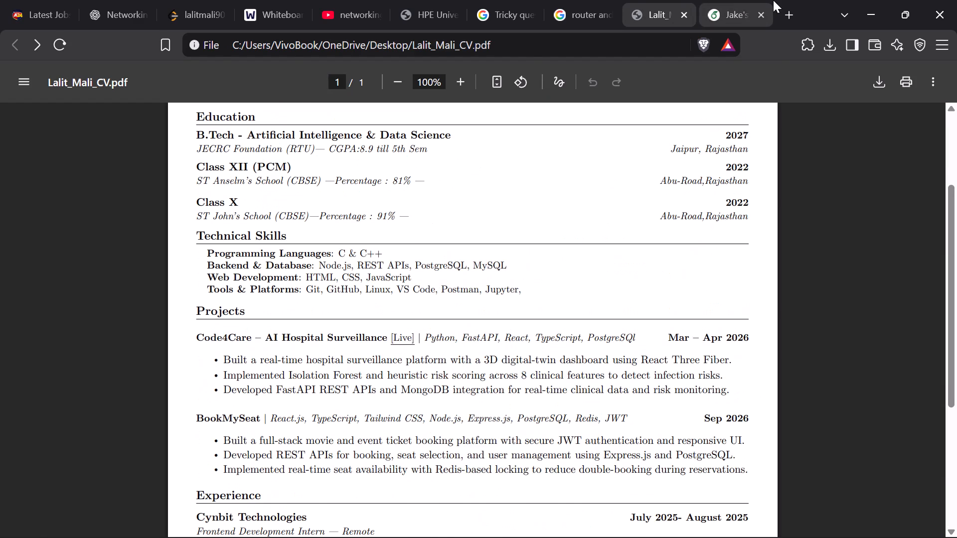
pyautogui.click(738, 0)
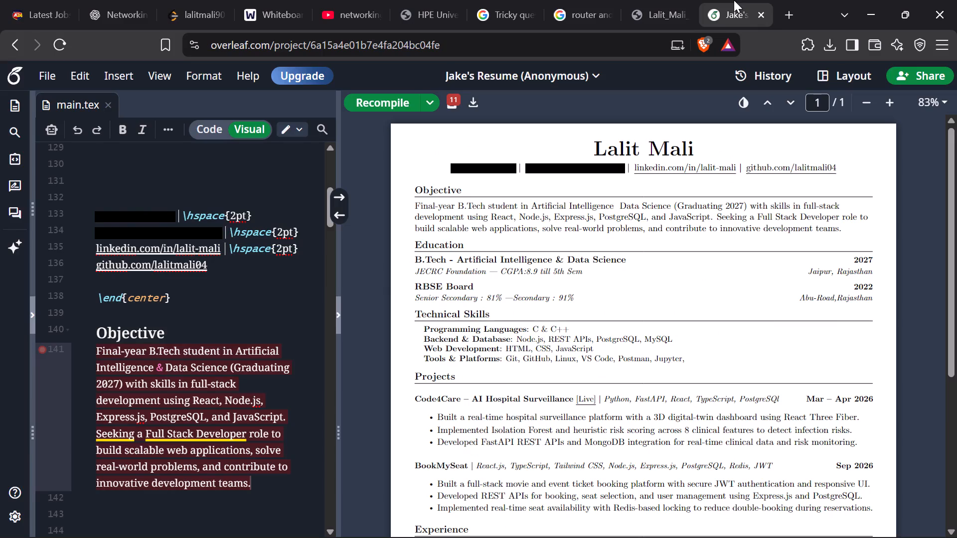
pyautogui.click(661, 0)
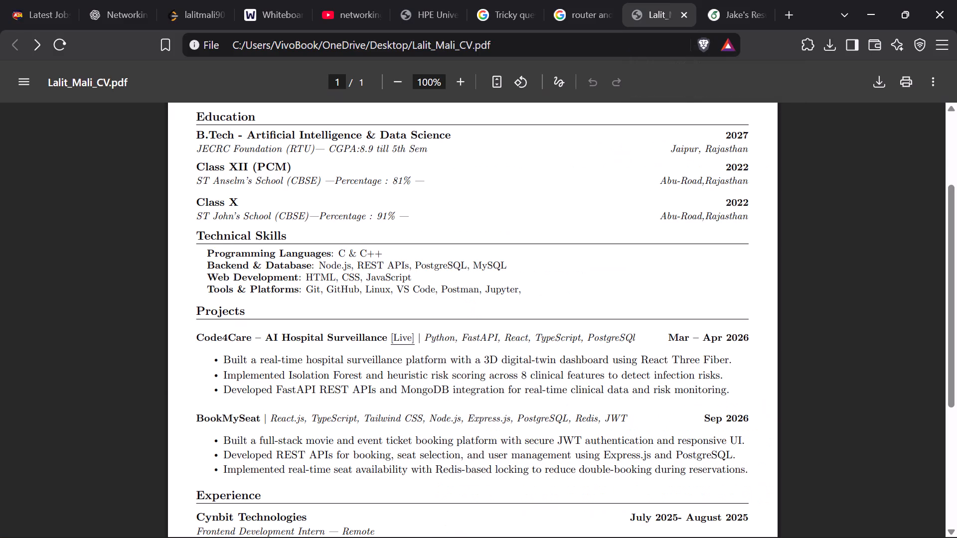
pyautogui.scroll(3, 440, 304)
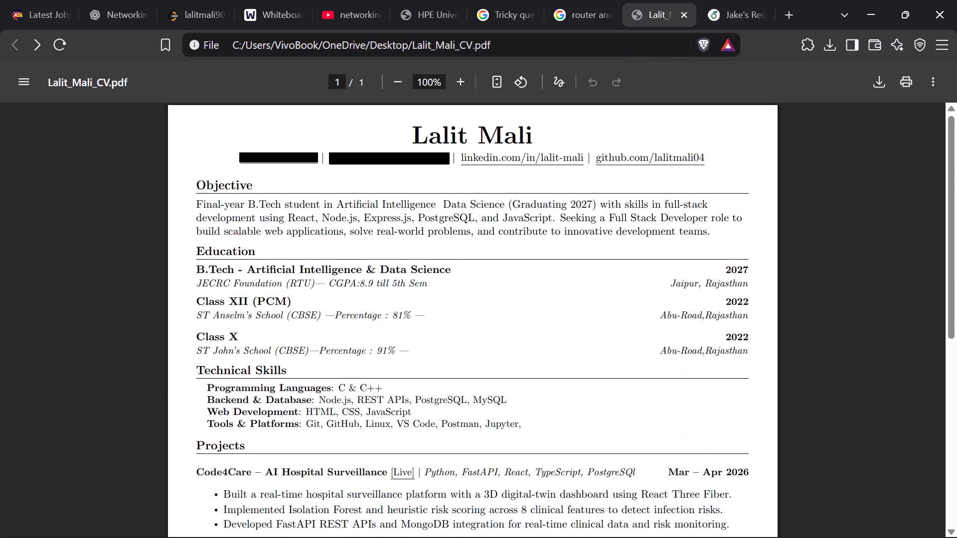
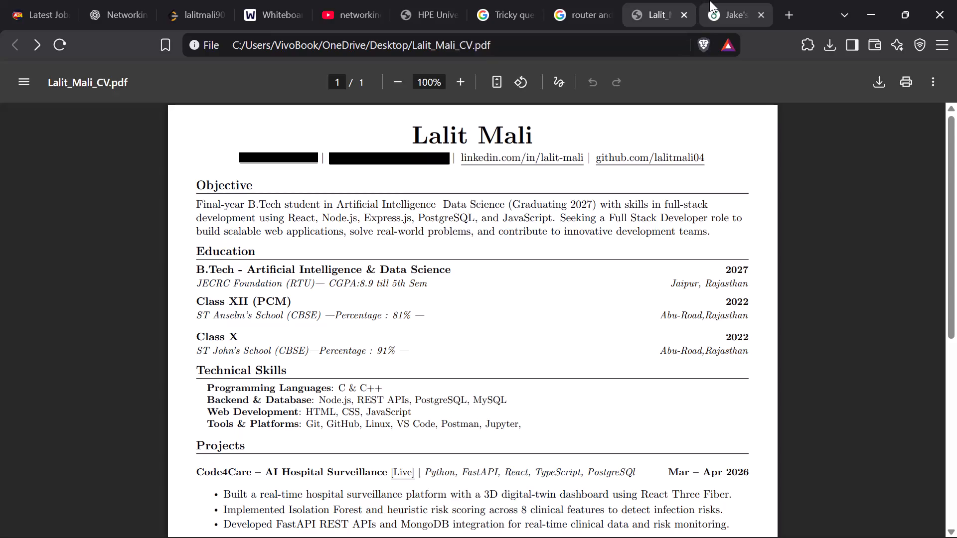
# Examine the compiled resume in the Overleaf project from Education through Projects and Experience to the coursework and achievements sections.
pyautogui.click(709, 0)
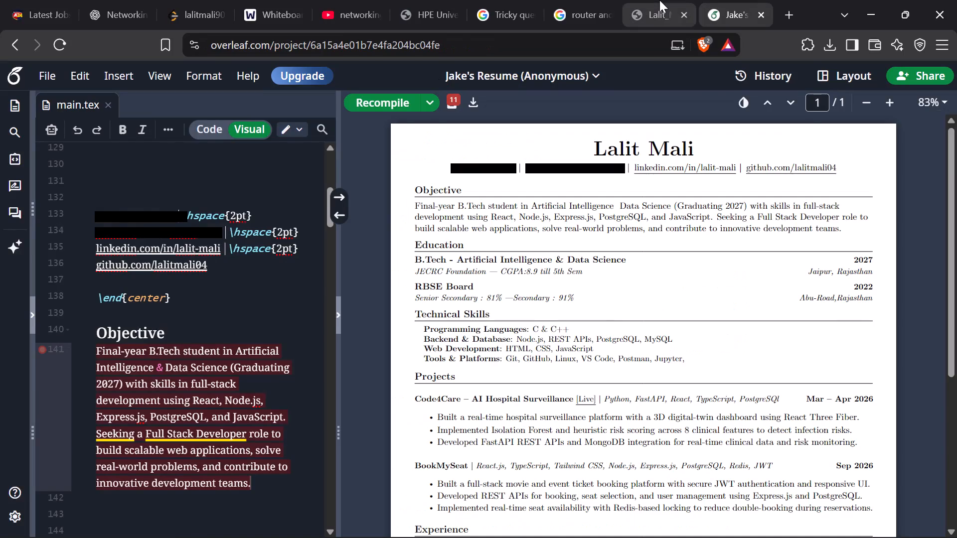
pyautogui.scroll(-1, 602, 216)
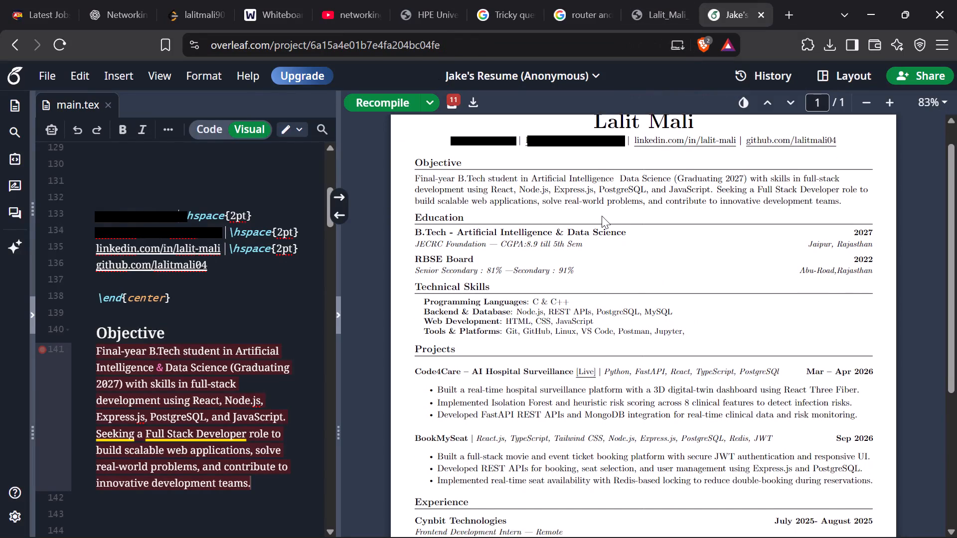
pyautogui.scroll(-4, 602, 216)
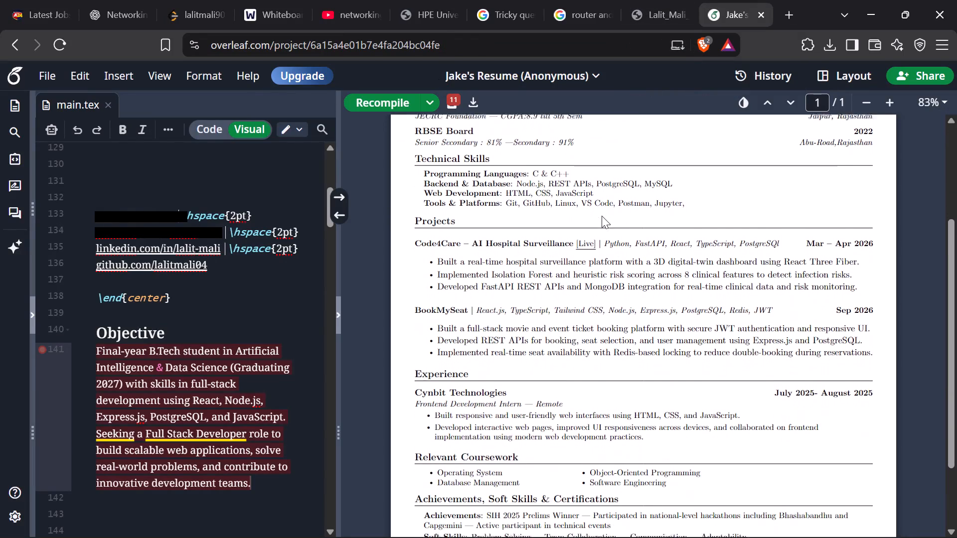
pyautogui.scroll(-3, 602, 216)
pyautogui.scroll(6, 602, 216)
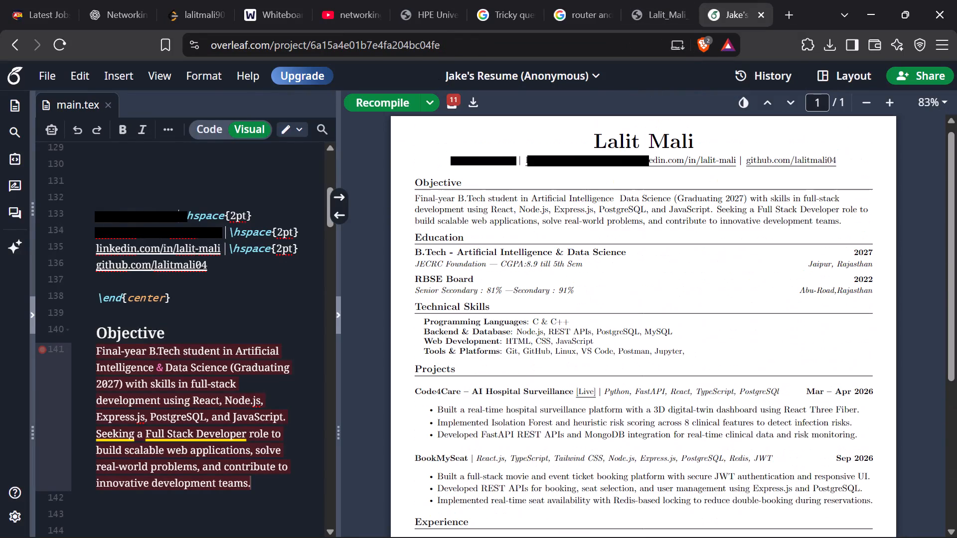
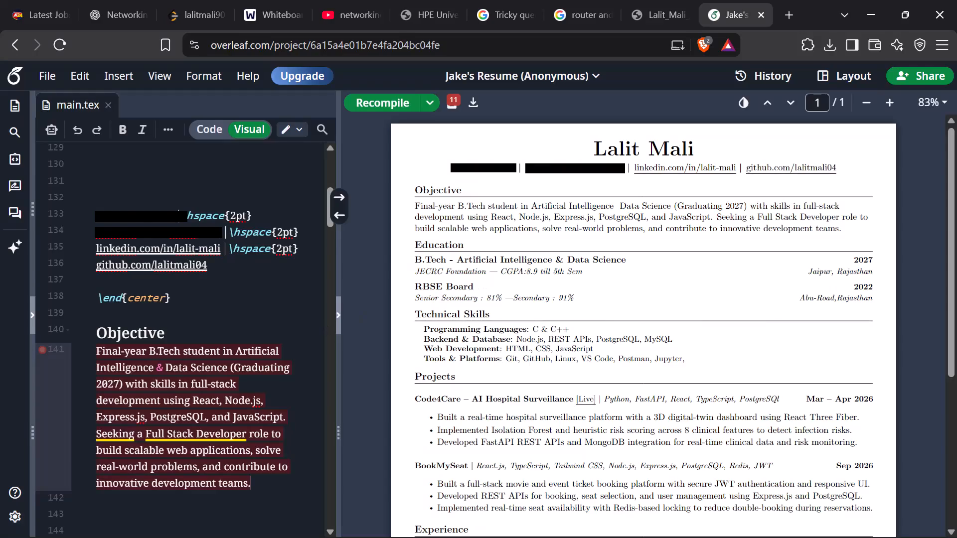
# Review the compiled resume in Overleaf from Technical Skills through the achievements section, and bring up the desktop CV PDF for comparison.
pyautogui.scroll(-4, 527, 398)
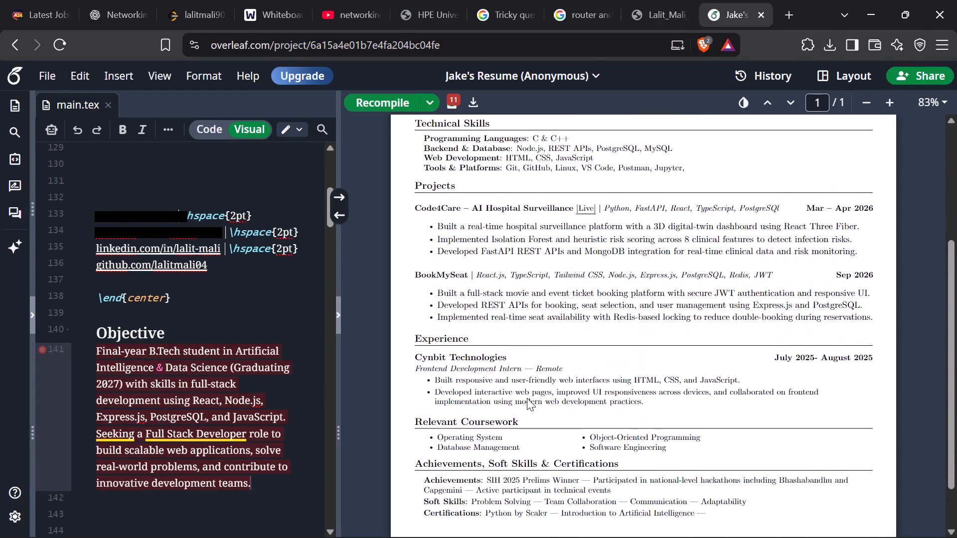
pyautogui.scroll(-1, 527, 398)
pyautogui.scroll(3, 527, 398)
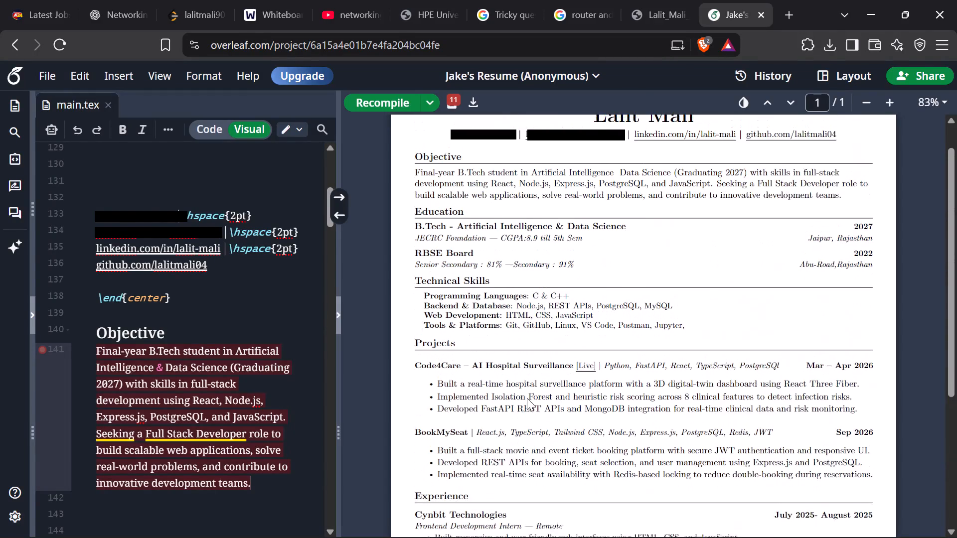
pyautogui.click(648, 16)
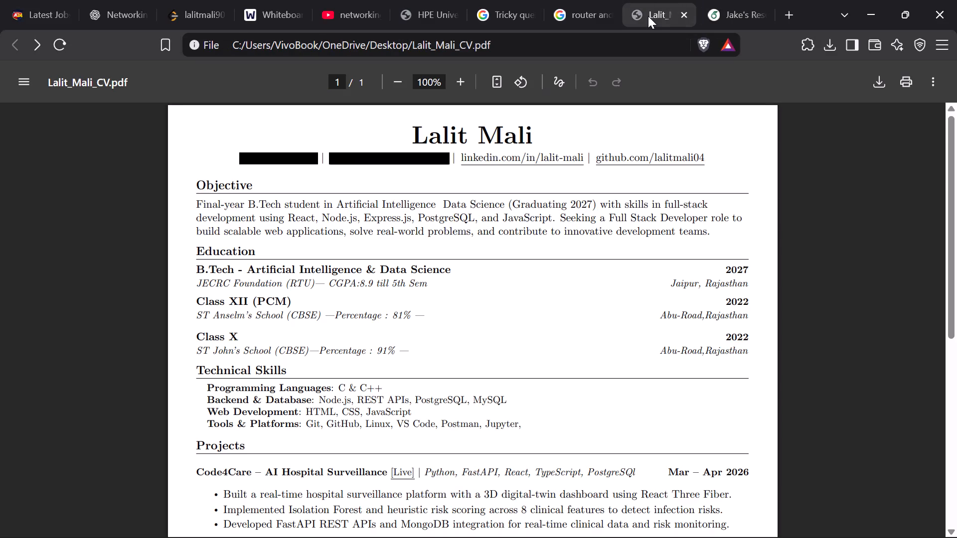
# Switch to YouTube, check the watch history, and browse the "networking one shot" search results for computer network videos.
pyautogui.click(325, 0)
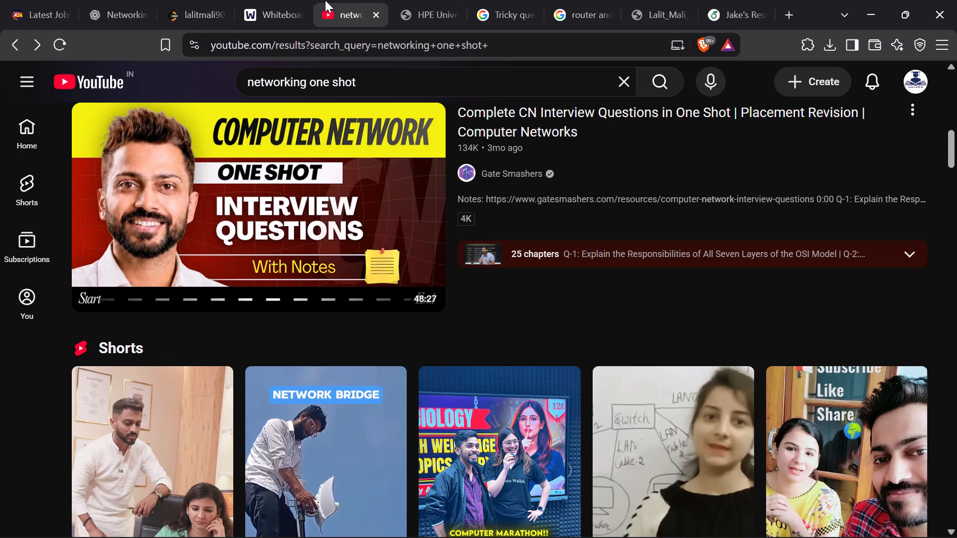
pyautogui.click(29, 82)
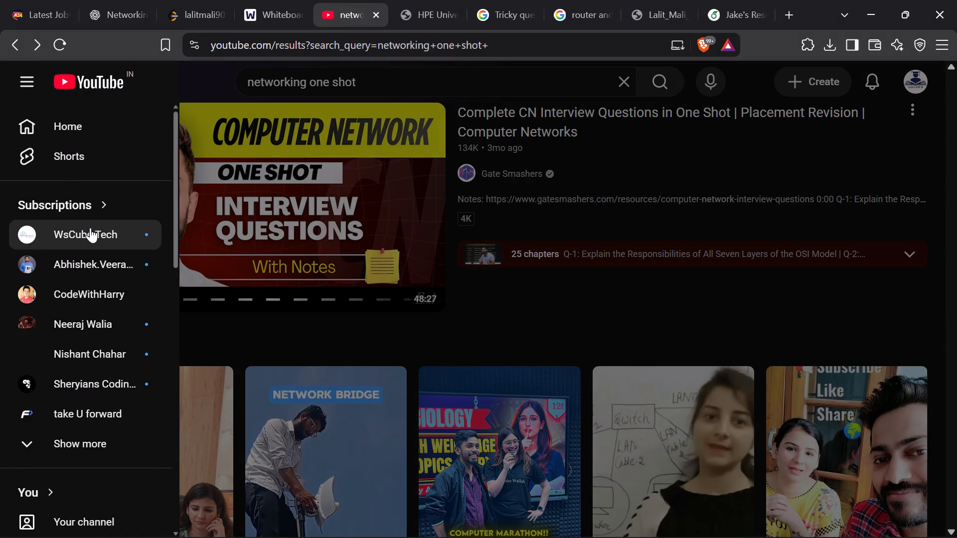
pyautogui.scroll(-2, 84, 321)
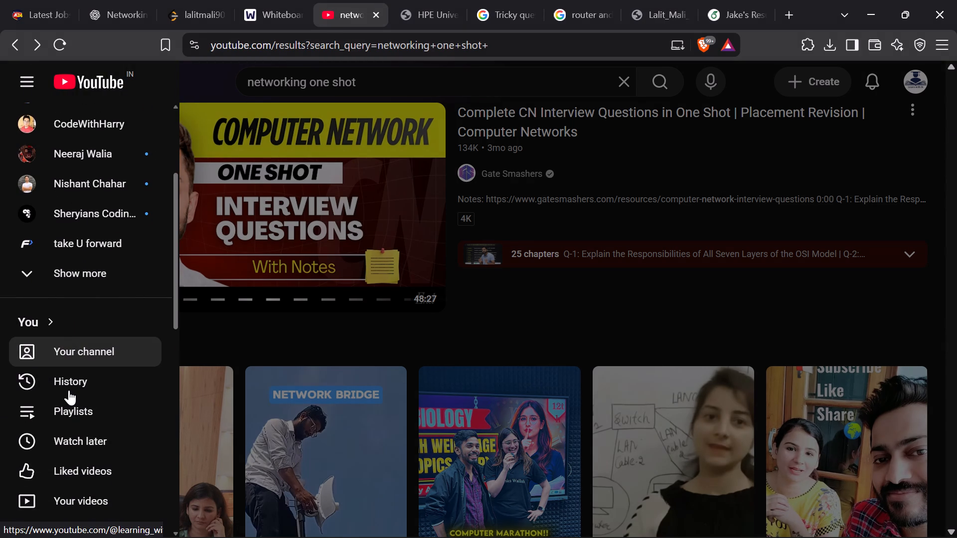
pyautogui.click(68, 391)
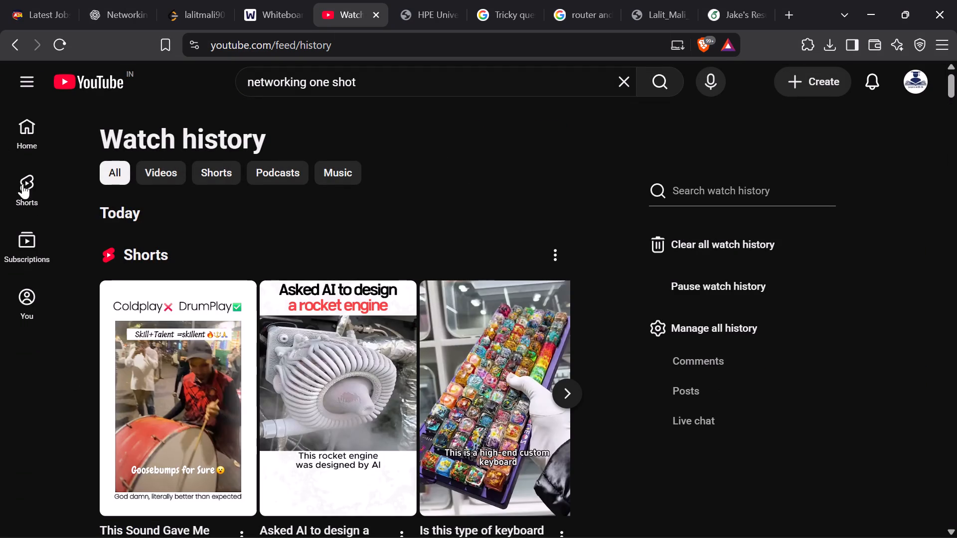
pyautogui.click(11, 50)
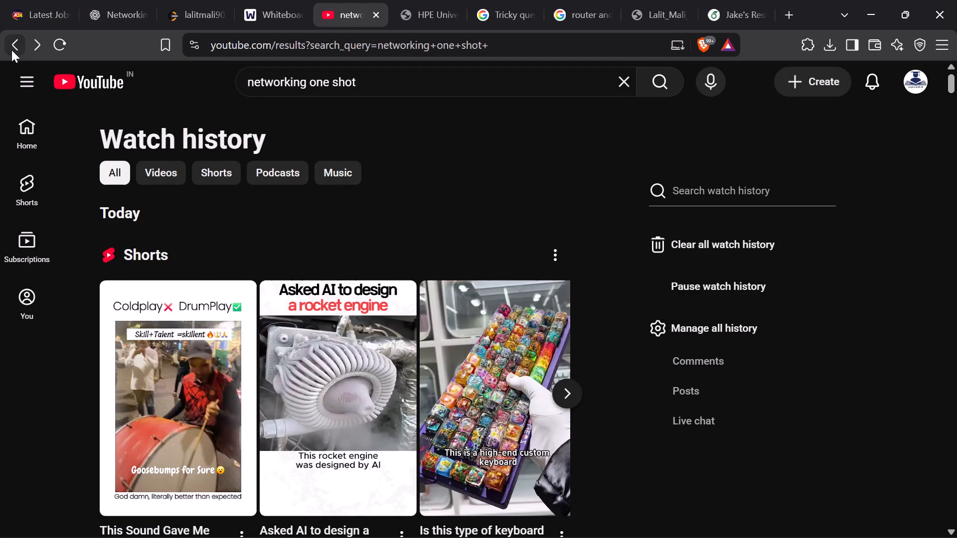
pyautogui.scroll(-8, 177, 211)
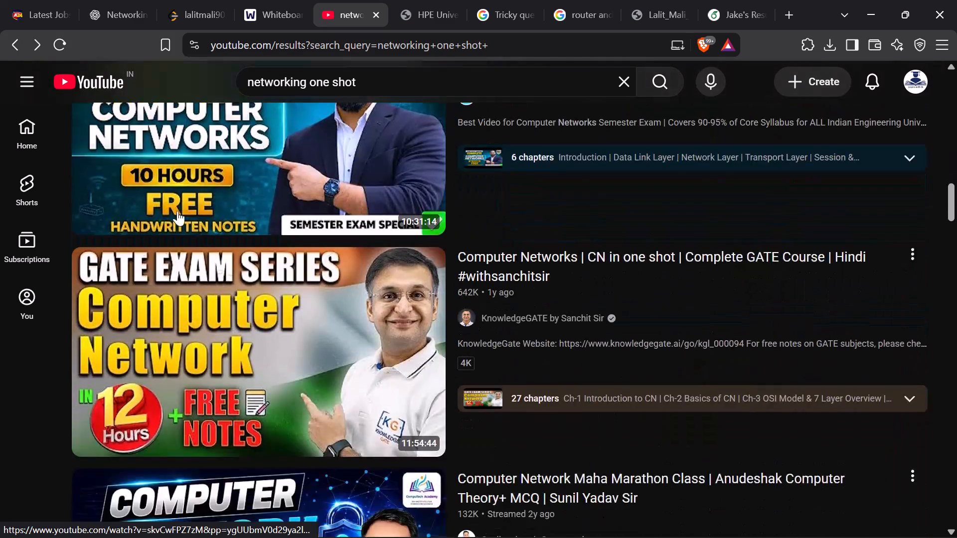
pyautogui.scroll(4, 177, 211)
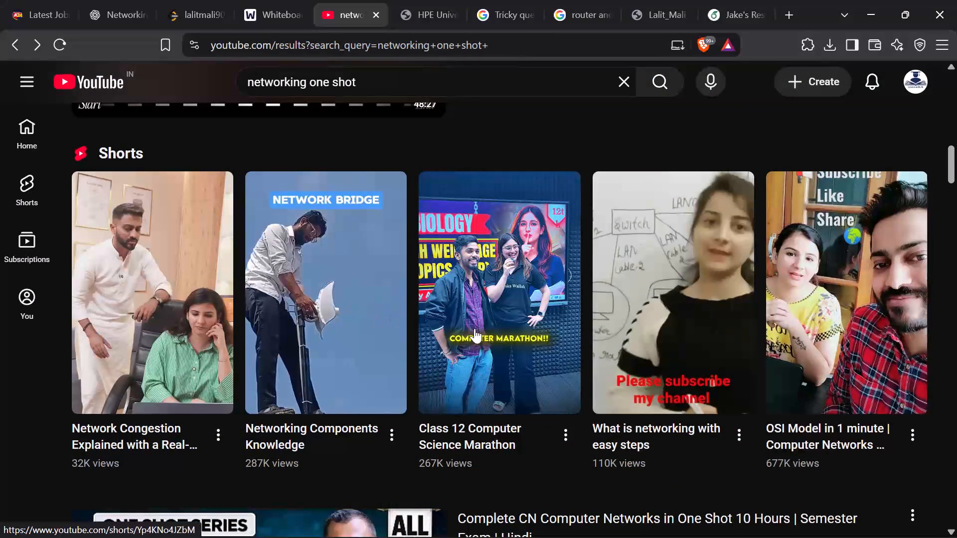
# Play the "Class 12 Computer Science Marathon" Short from the networking search results.
pyautogui.click(475, 329)
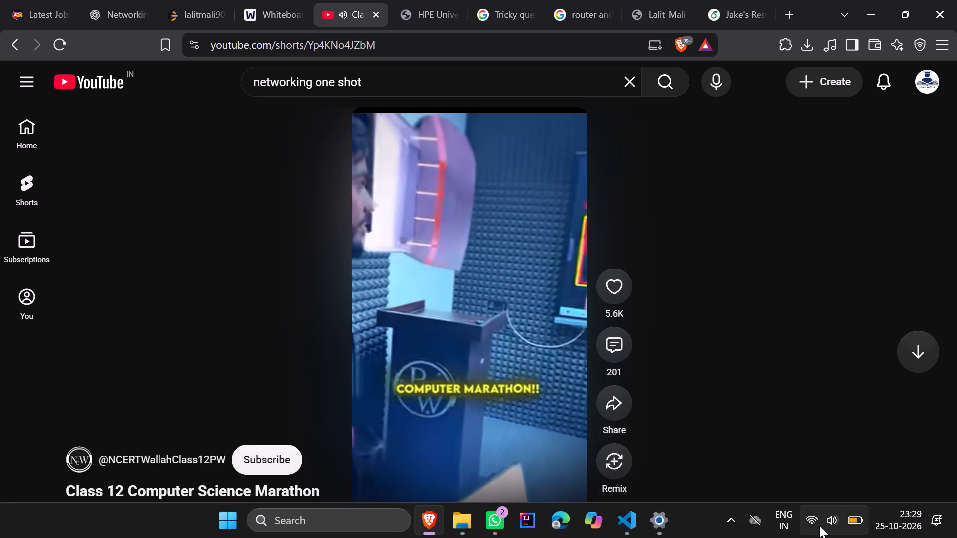
# Connect the realme Buds T300 earbuds over Bluetooth and return to the playing Short.
pyautogui.click(828, 524)
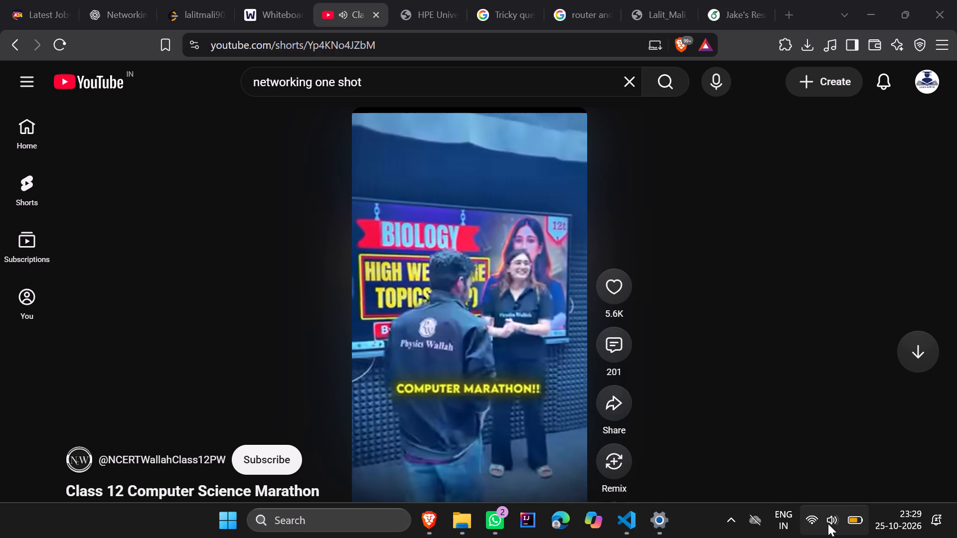
pyautogui.click(824, 234)
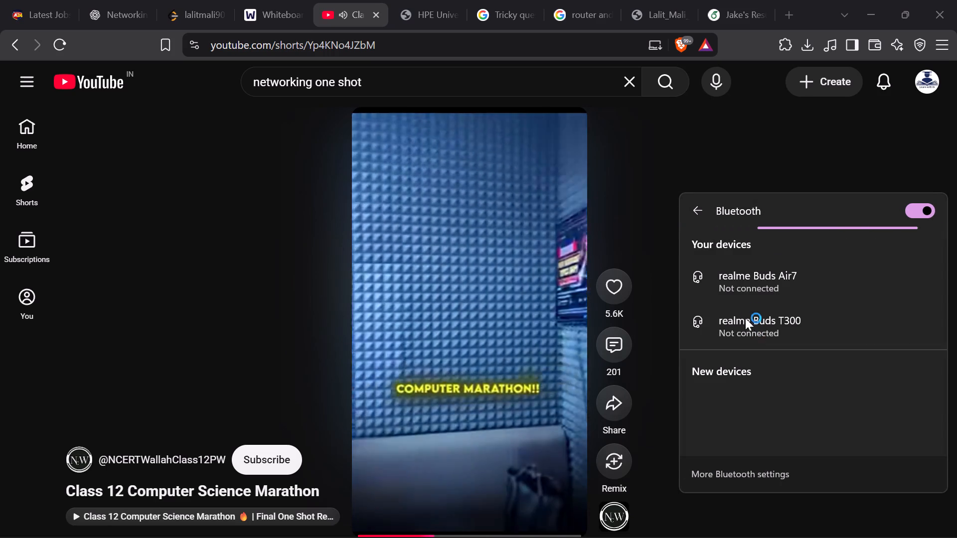
pyautogui.click(752, 323)
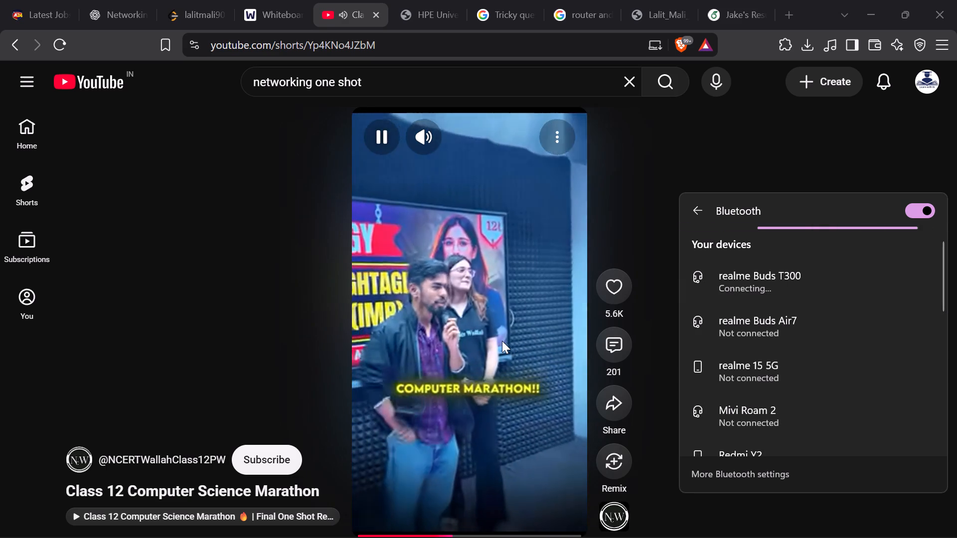
pyautogui.click(359, 344)
pyautogui.click(359, 344)
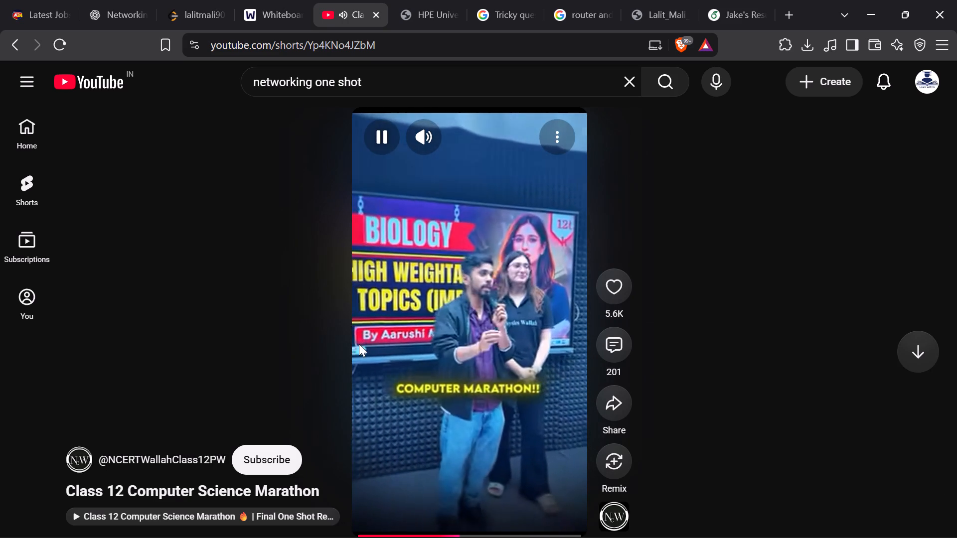
# Advance to the following YouTube Short and try to go back to the Computer Science Marathon one.
pyautogui.scroll(-1, 431, 354)
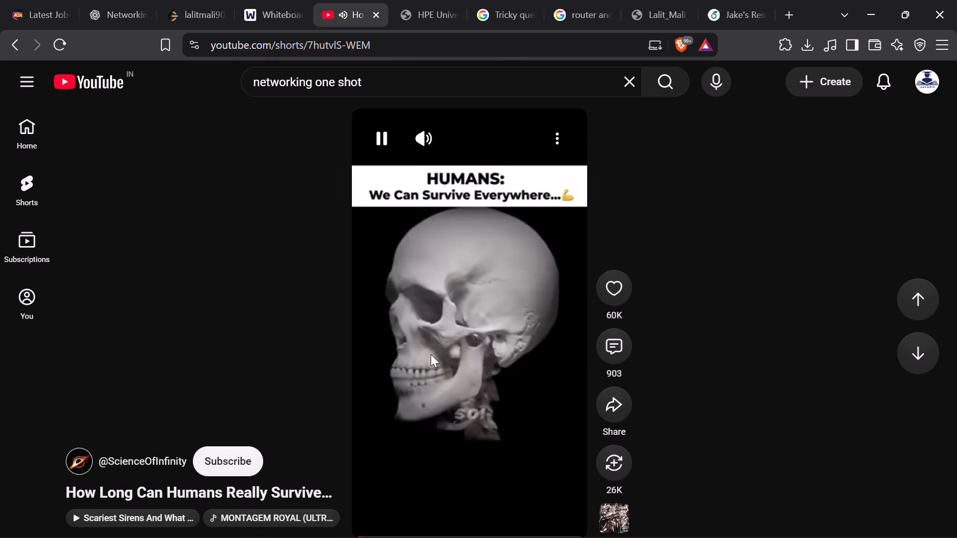
pyautogui.scroll(1, 431, 354)
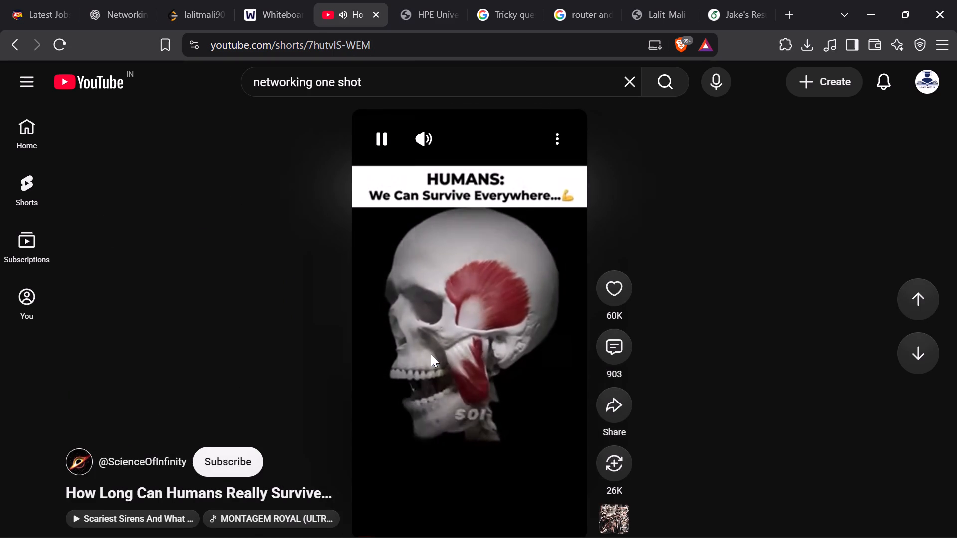
pyautogui.scroll(1, 431, 354)
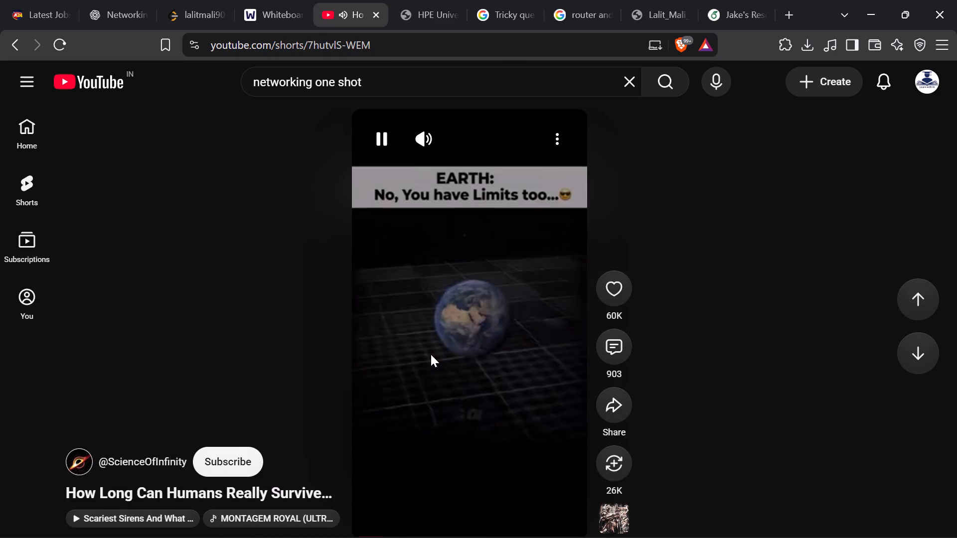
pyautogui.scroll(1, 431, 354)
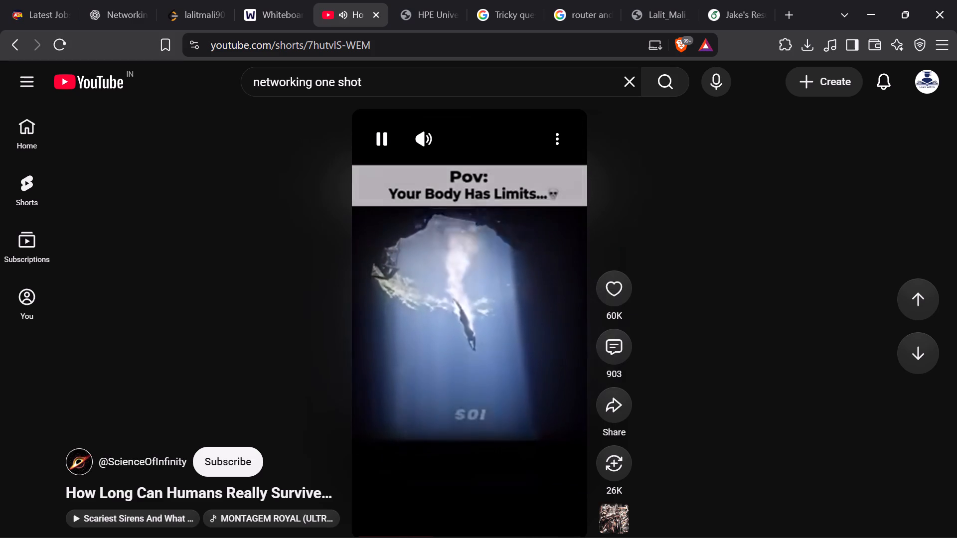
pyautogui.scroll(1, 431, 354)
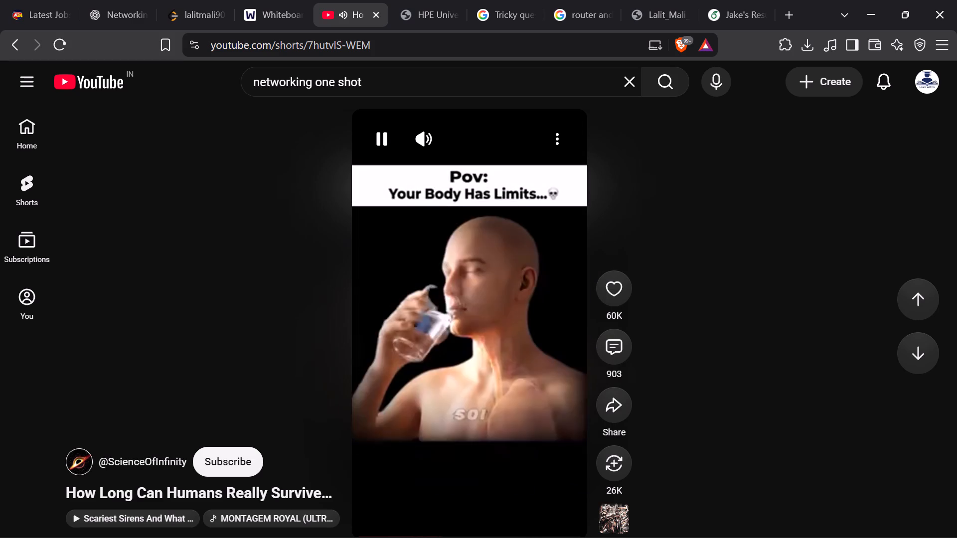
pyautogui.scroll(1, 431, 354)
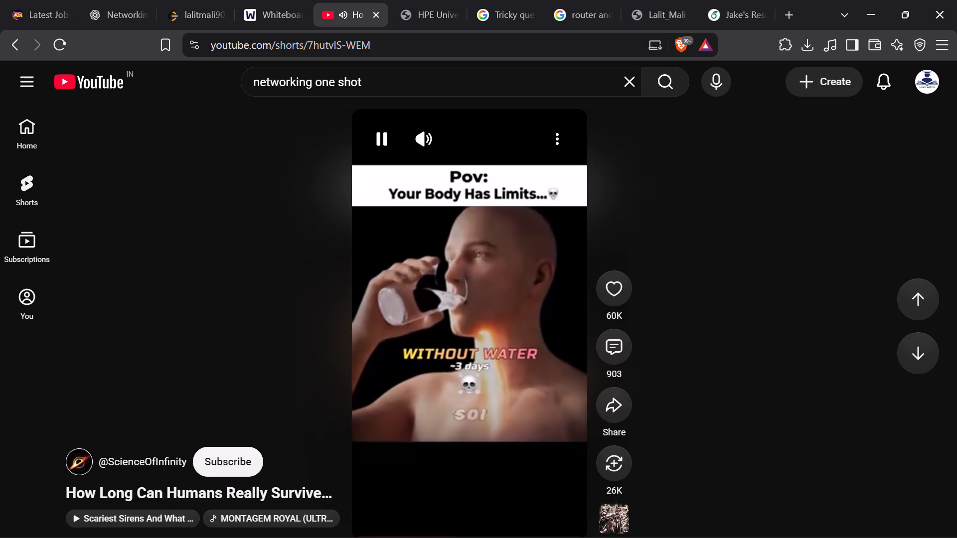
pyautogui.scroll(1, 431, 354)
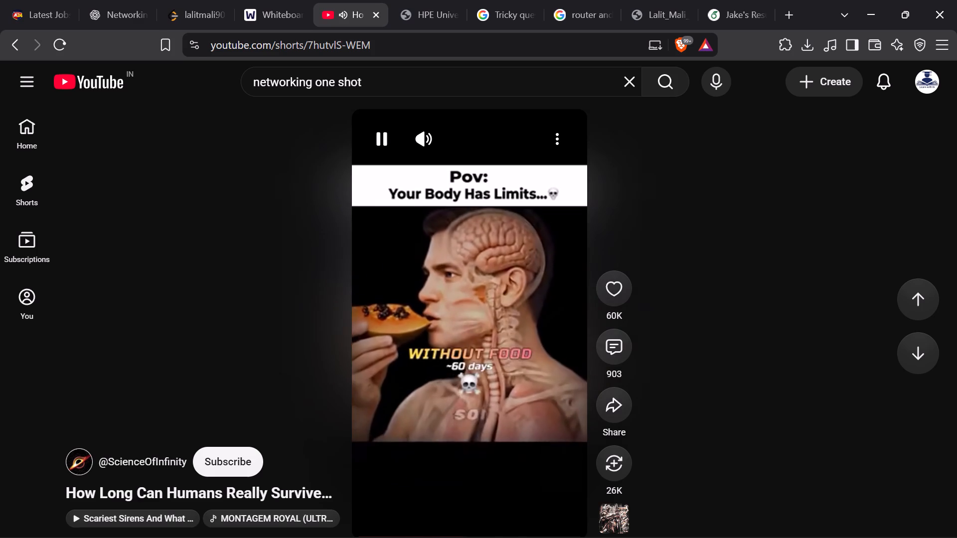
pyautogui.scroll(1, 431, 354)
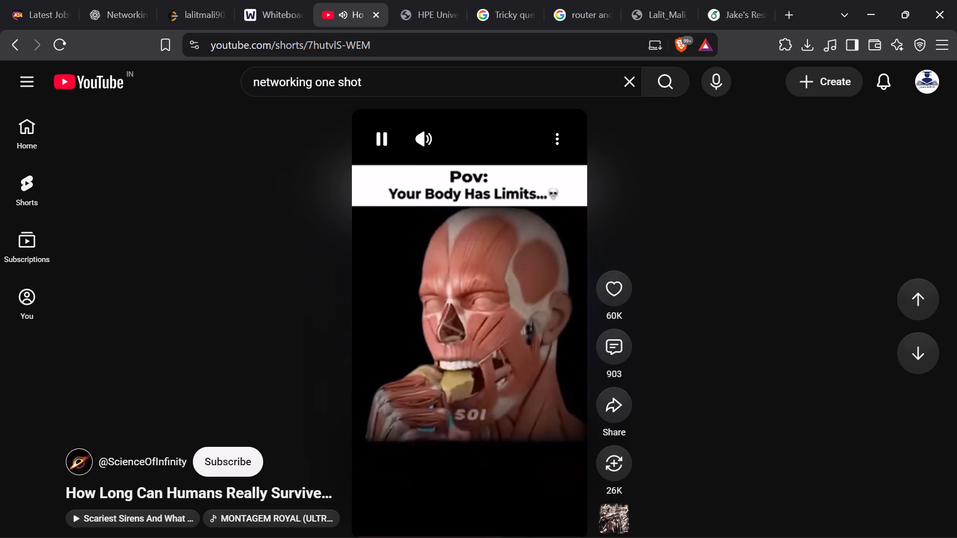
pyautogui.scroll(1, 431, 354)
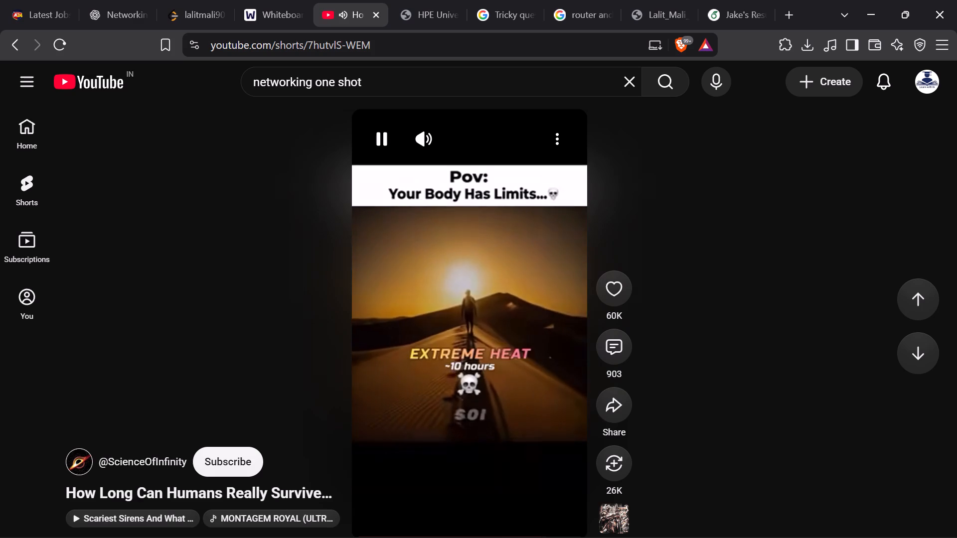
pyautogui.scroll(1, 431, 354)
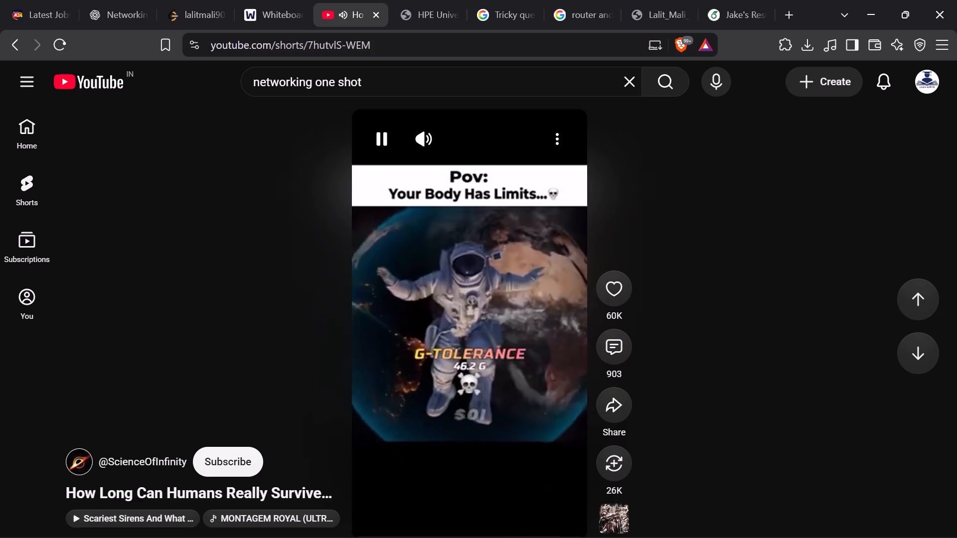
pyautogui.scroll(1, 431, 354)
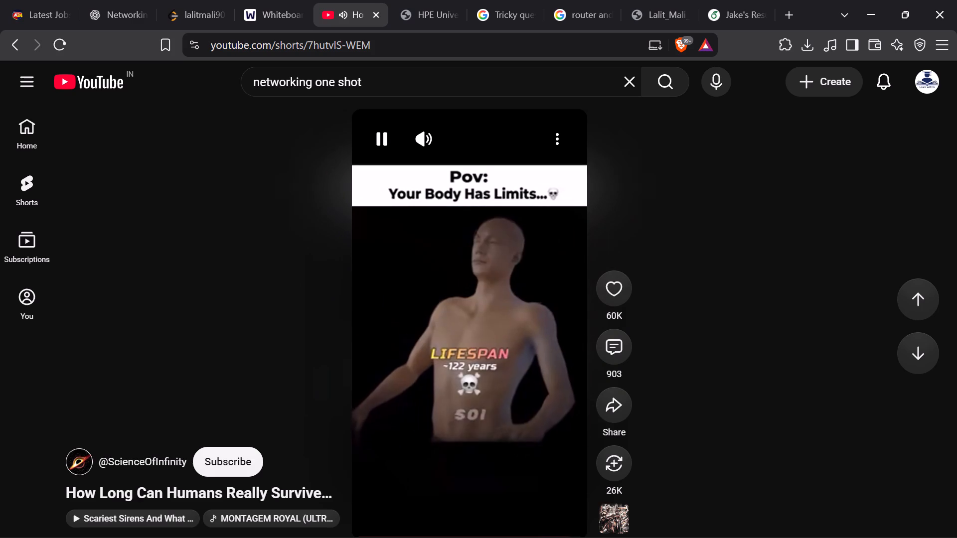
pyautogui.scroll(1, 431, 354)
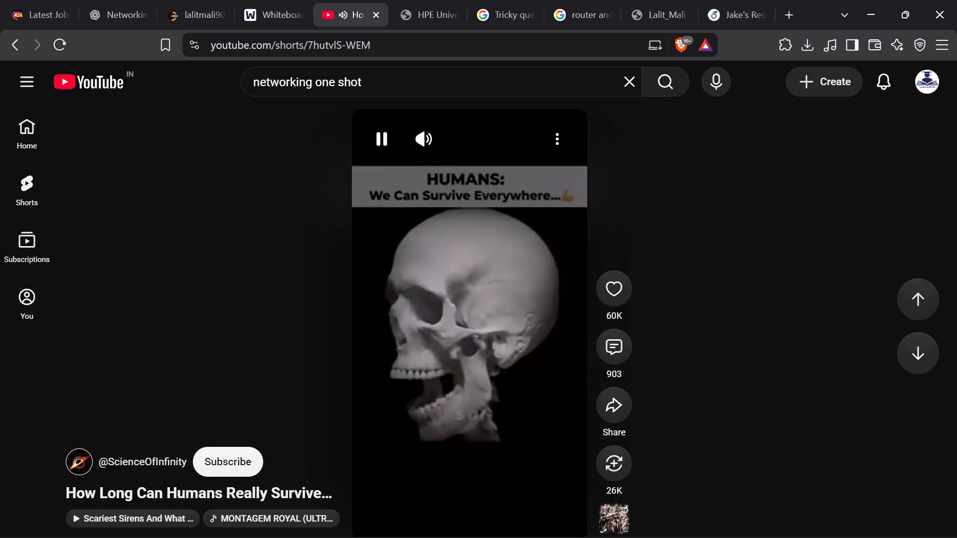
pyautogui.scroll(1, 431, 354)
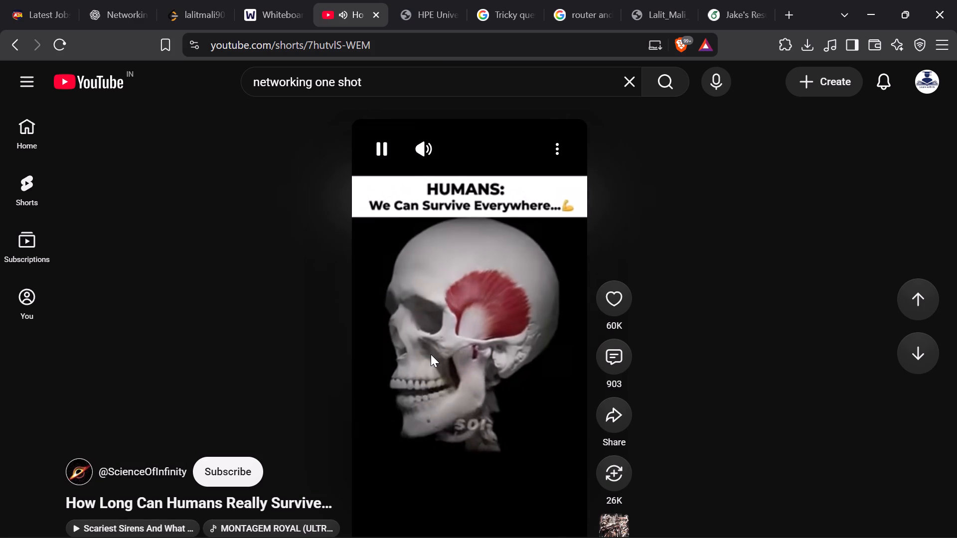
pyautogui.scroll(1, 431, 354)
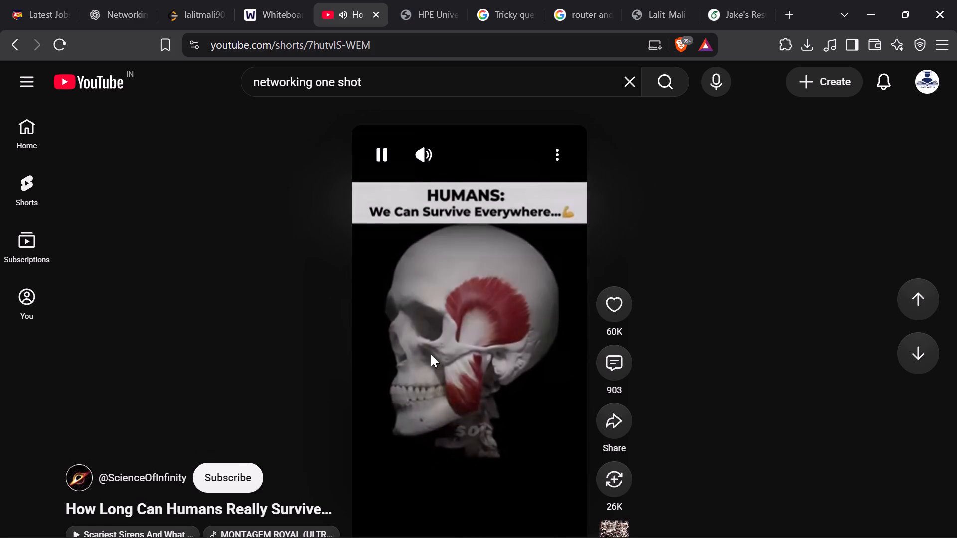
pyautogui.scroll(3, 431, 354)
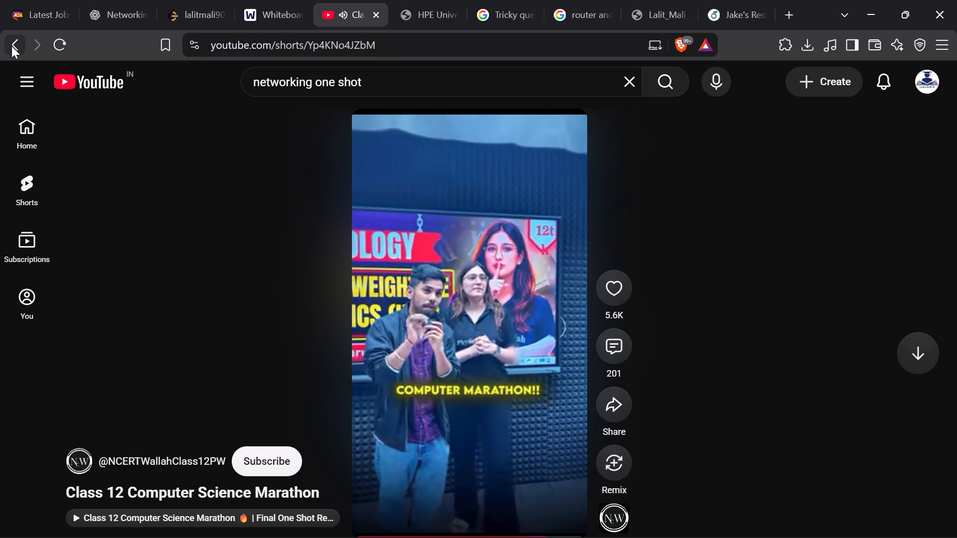
# Leave the YouTube Shorts, reopen the watch history, close the "Ambarsariya" mini player, and browse the recently watched entries.
pyautogui.click(11, 46)
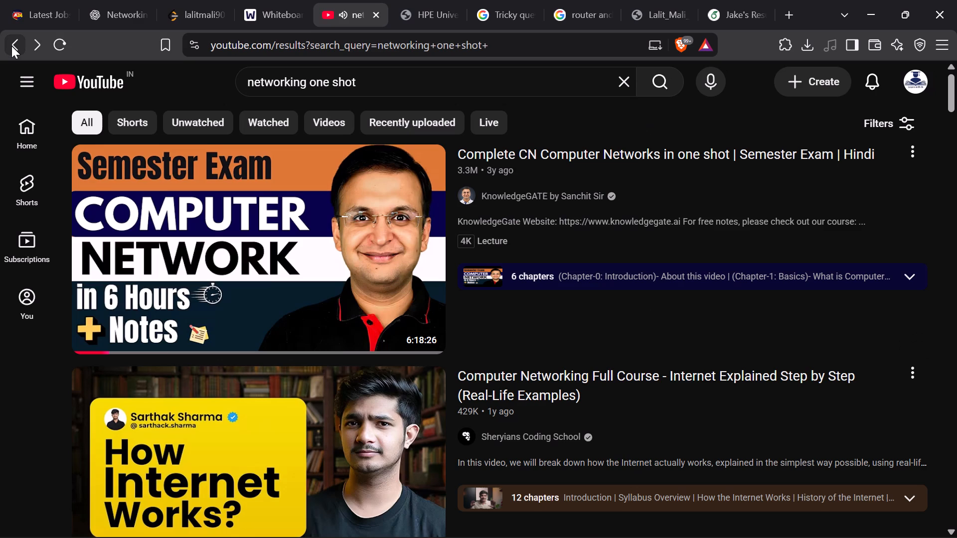
pyautogui.click(11, 46)
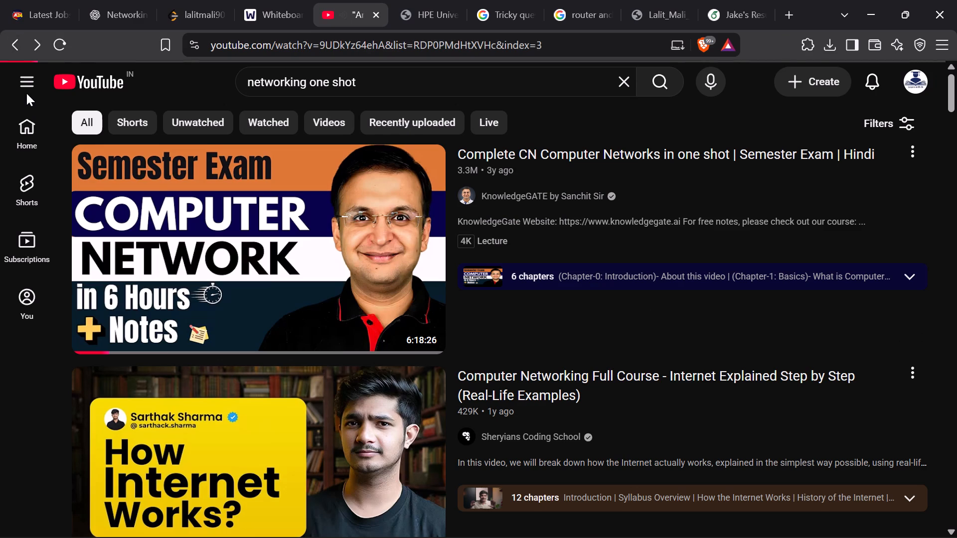
pyautogui.click(26, 93)
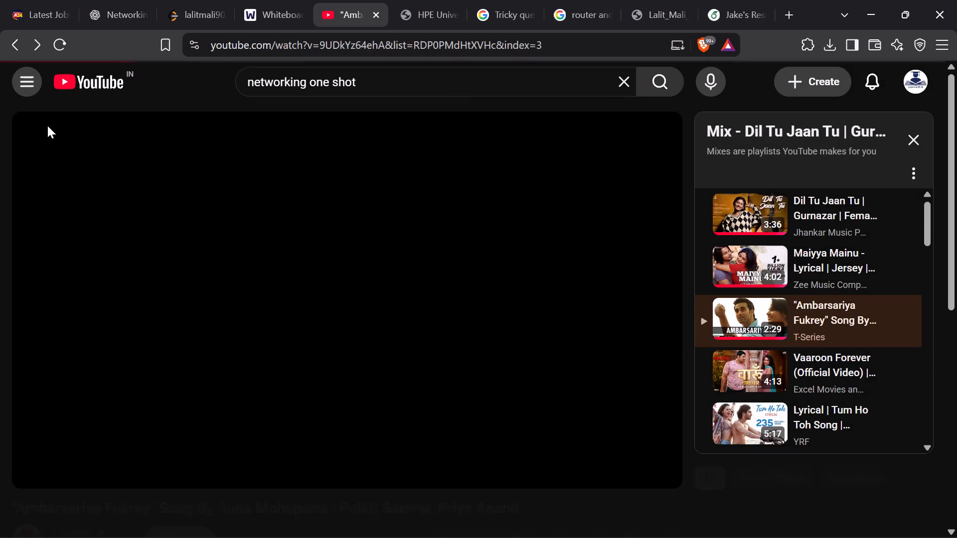
pyautogui.click(27, 87)
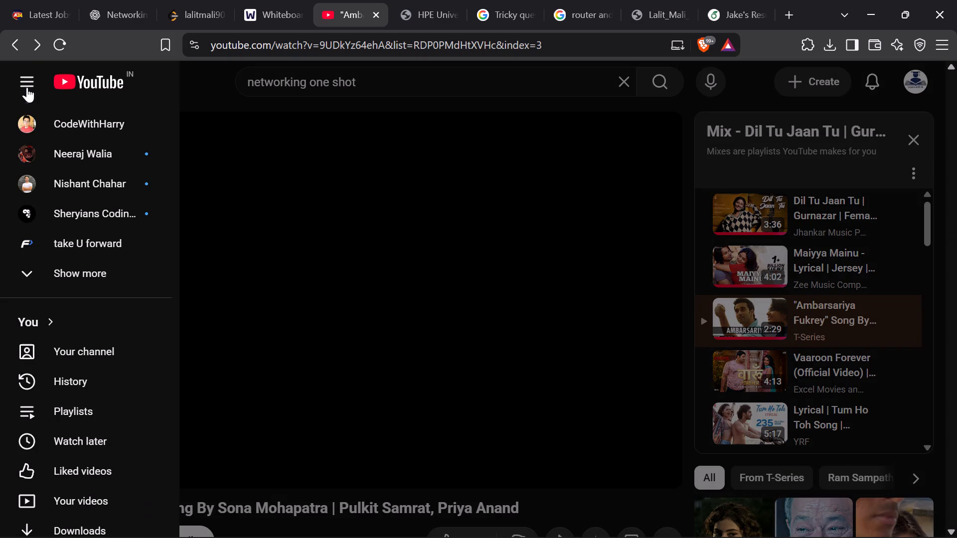
pyautogui.click(75, 381)
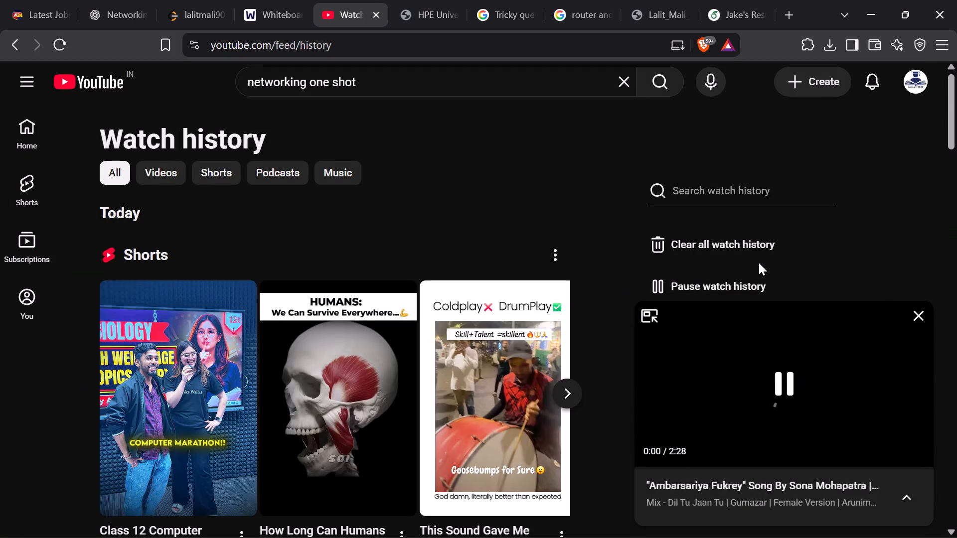
pyautogui.click(925, 314)
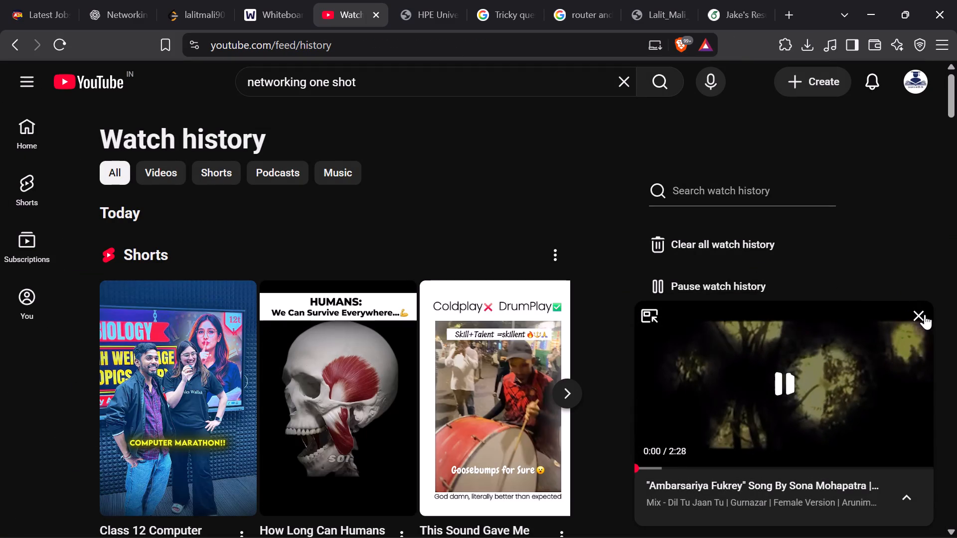
pyautogui.scroll(-2, 431, 400)
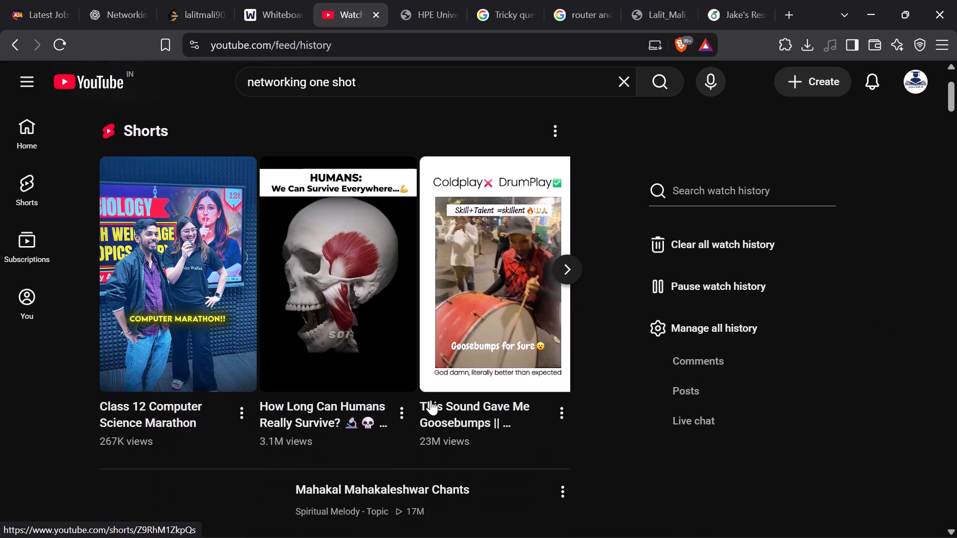
pyautogui.hscroll(-2, 431, 400)
pyautogui.scroll(-2, 226, 367)
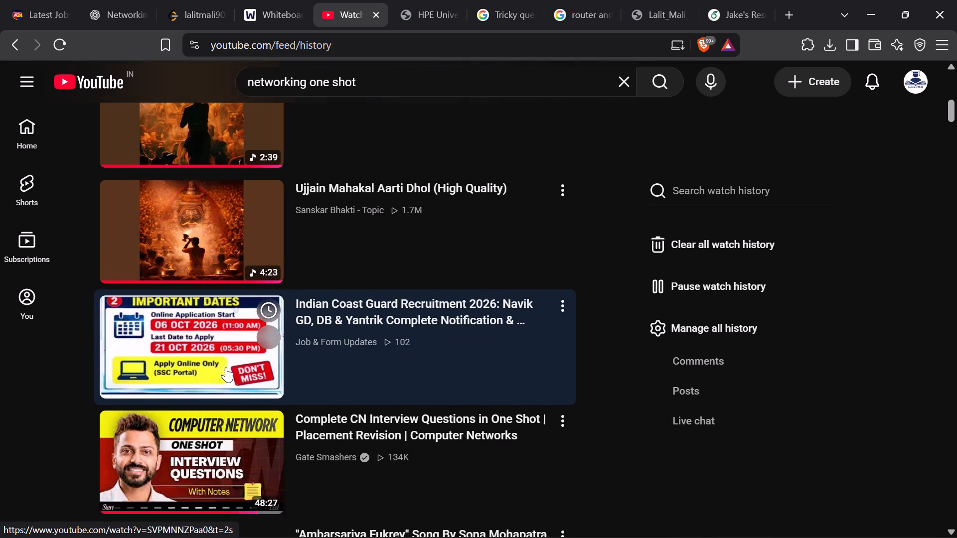
# Find "Husn Mashup (Extended)" by Sid Guldekar further down the watch history and play it.
pyautogui.scroll(-4, 226, 367)
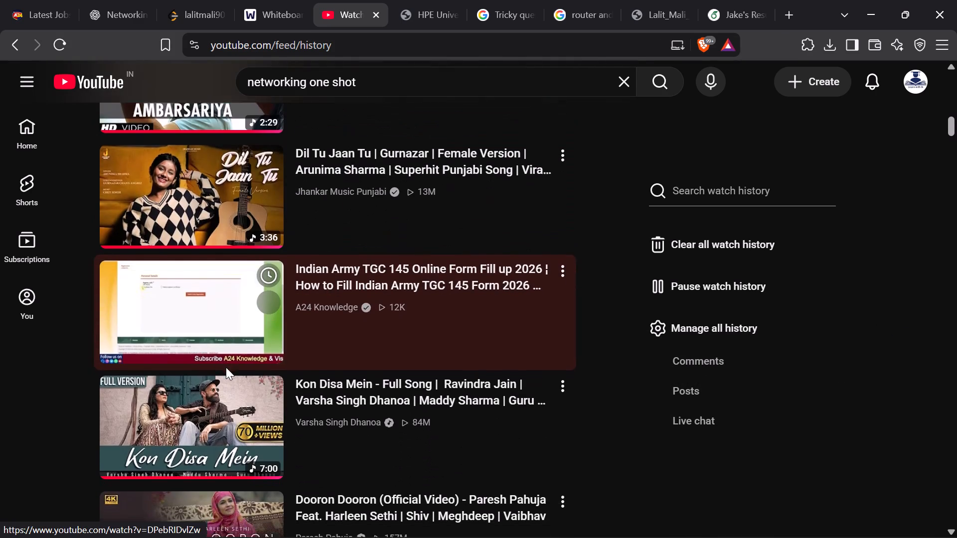
pyautogui.scroll(-1, 226, 367)
pyautogui.hscroll(-5, 226, 367)
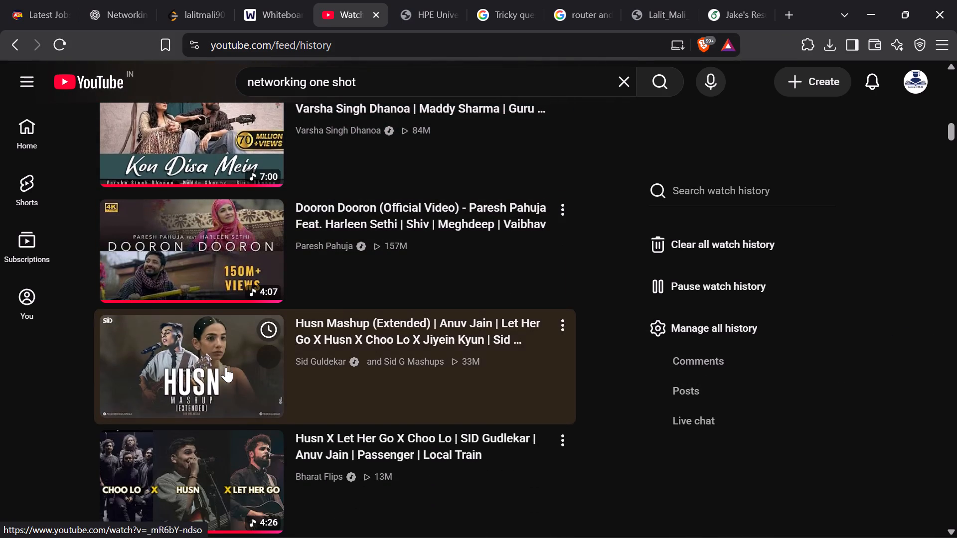
pyautogui.hscroll(-1, 226, 367)
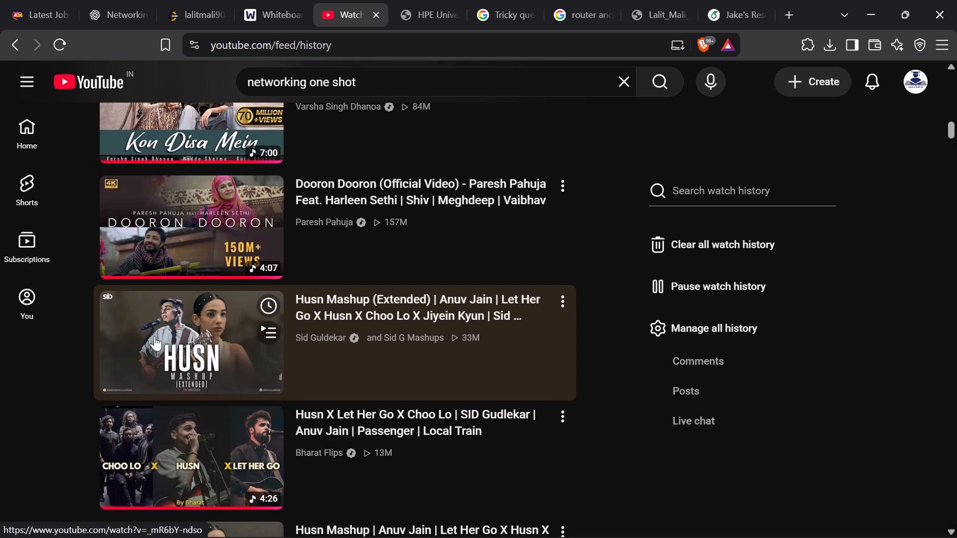
pyautogui.click(155, 336)
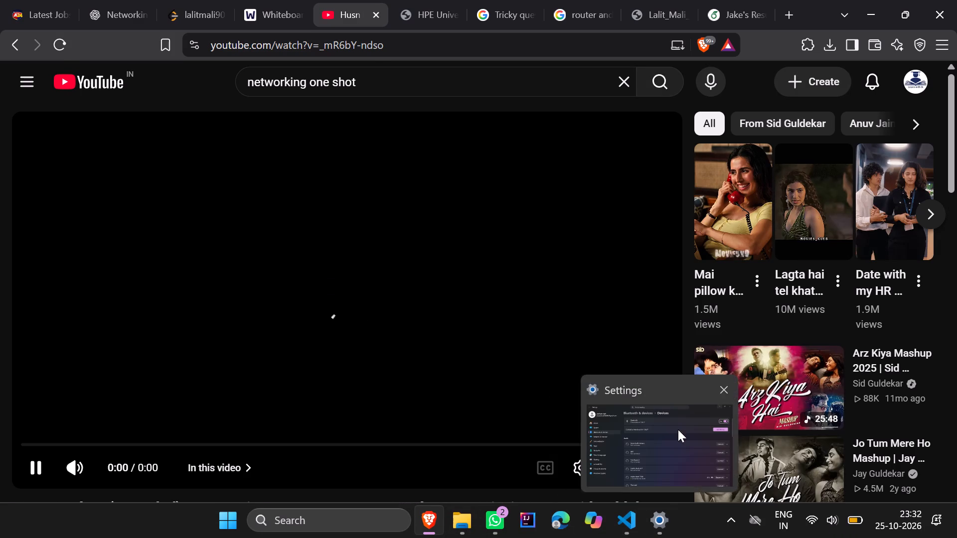
# Close the open Settings window showing the Bluetooth devices.
pyautogui.click(727, 389)
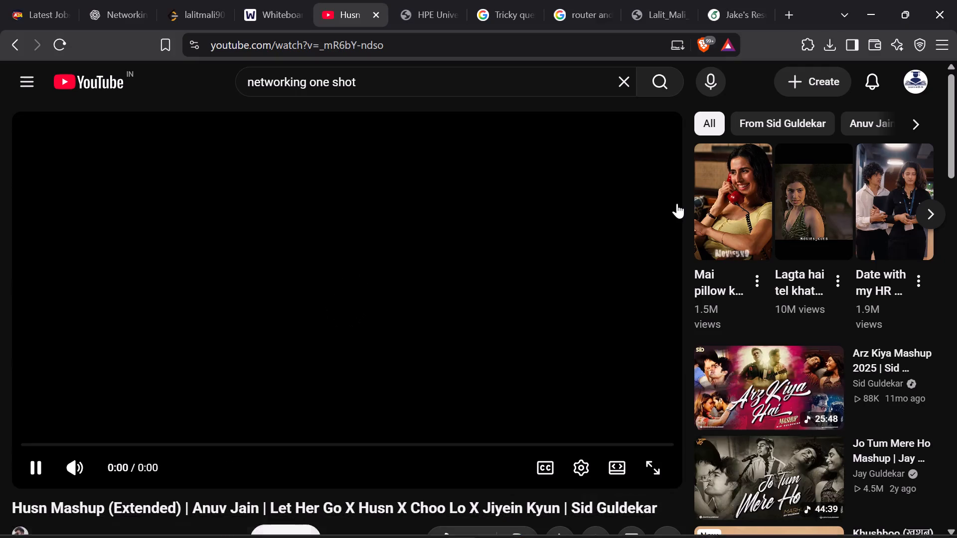
# Look over the desktop CV PDF, the Overleaf resume, and the Google searches on Wi-Fi and router versus access point.
pyautogui.click(721, 0)
pyautogui.click(664, 0)
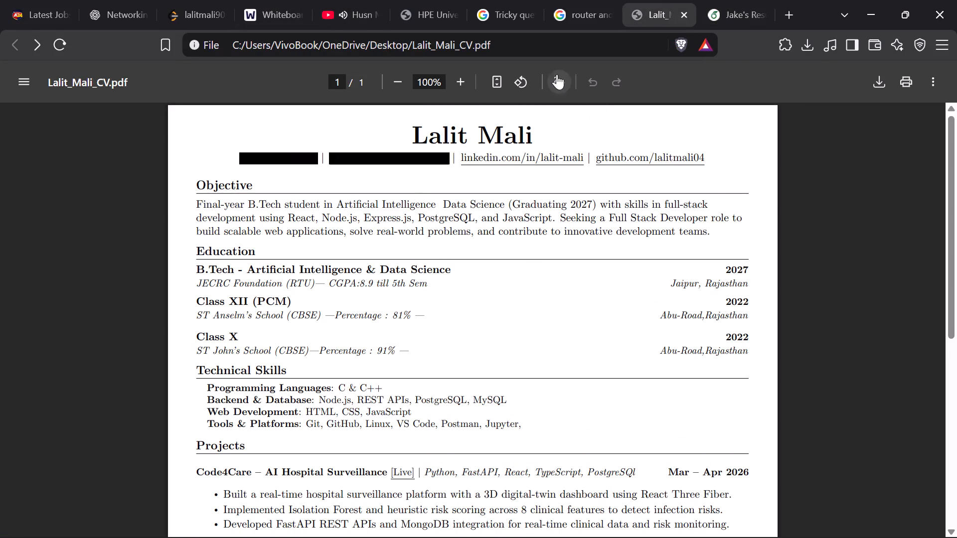
pyautogui.click(499, 13)
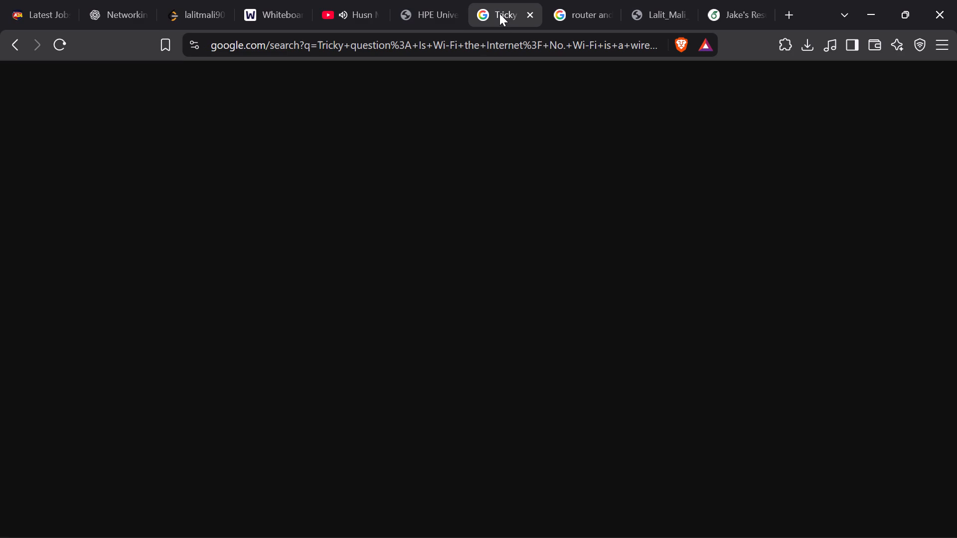
pyautogui.click(576, 0)
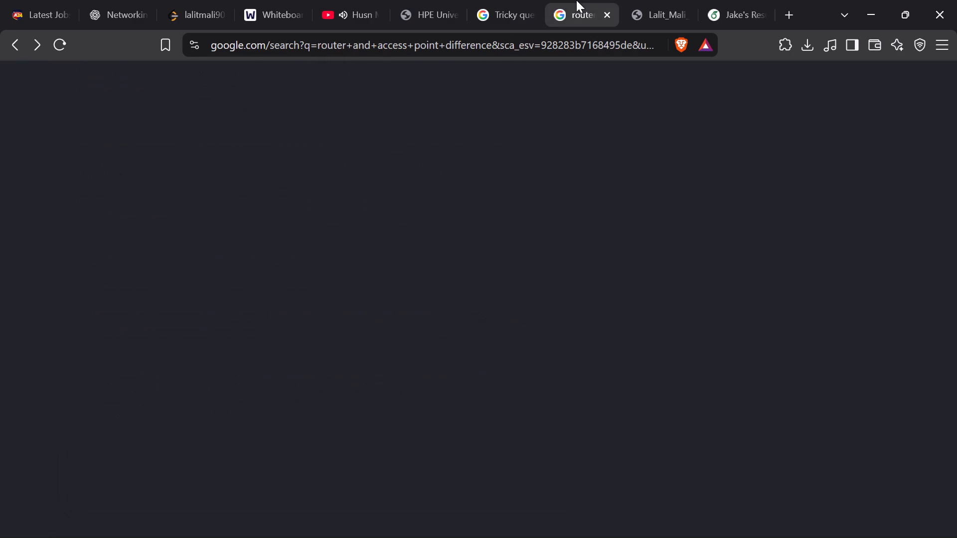
pyautogui.click(663, 0)
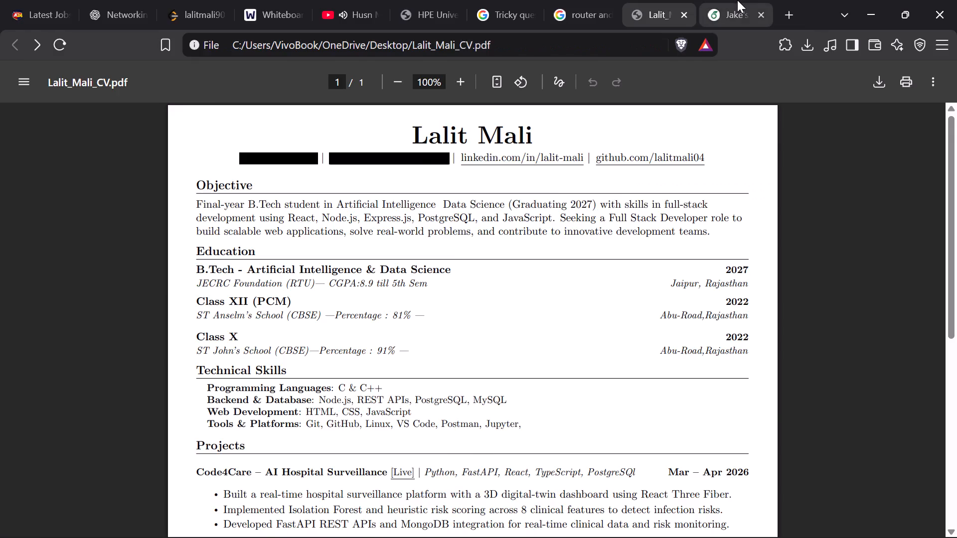
pyautogui.click(737, 0)
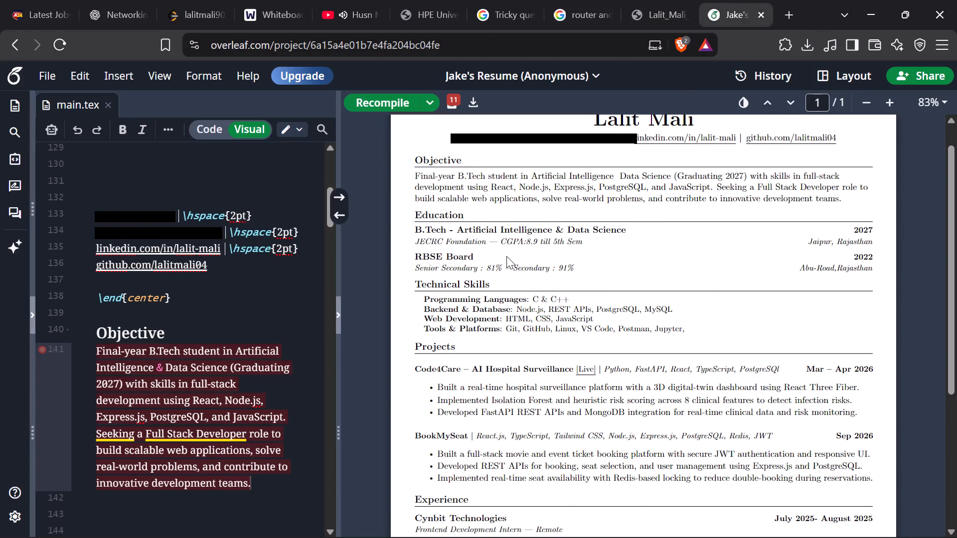
pyautogui.click(571, 0)
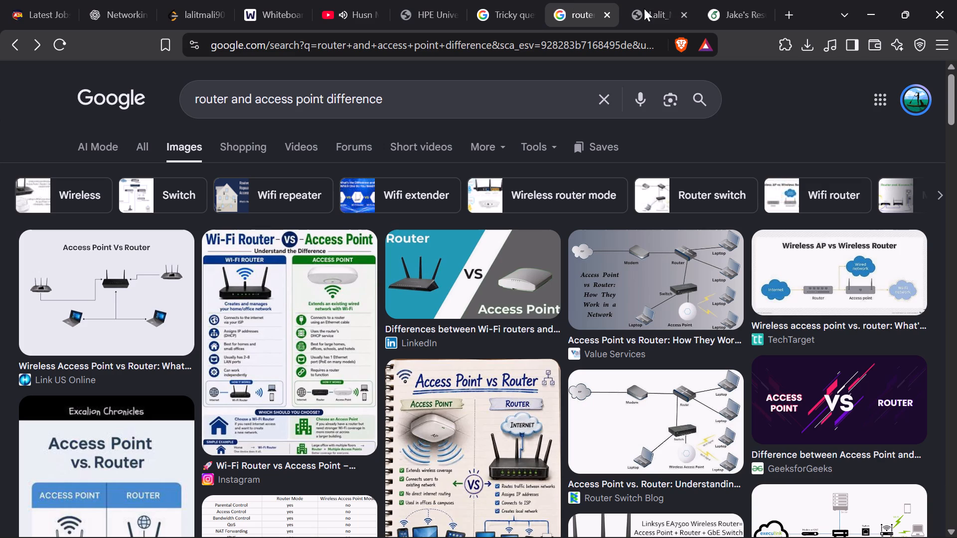
# Close the two Google search tabs, the router and access point difference search and the tricky questions search.
pyautogui.click(609, 13)
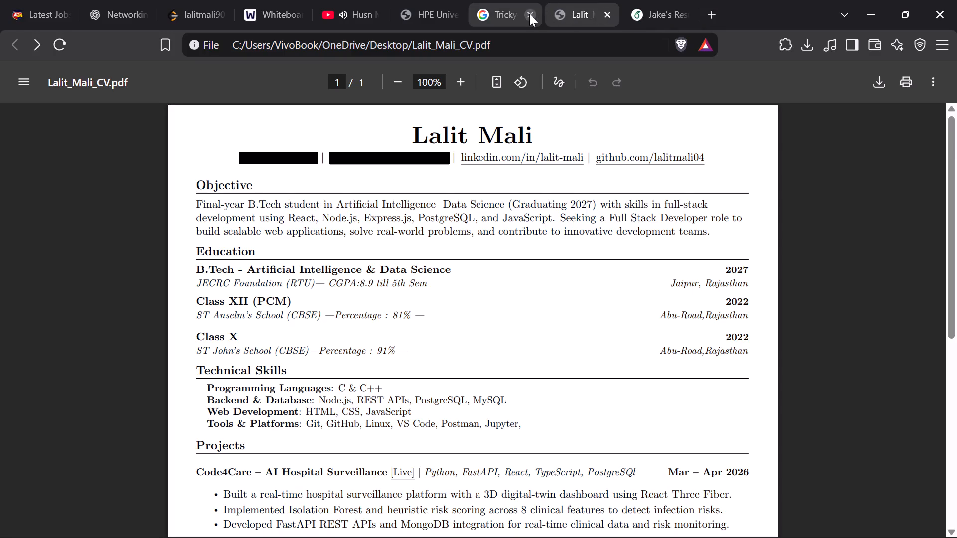
pyautogui.click(528, 14)
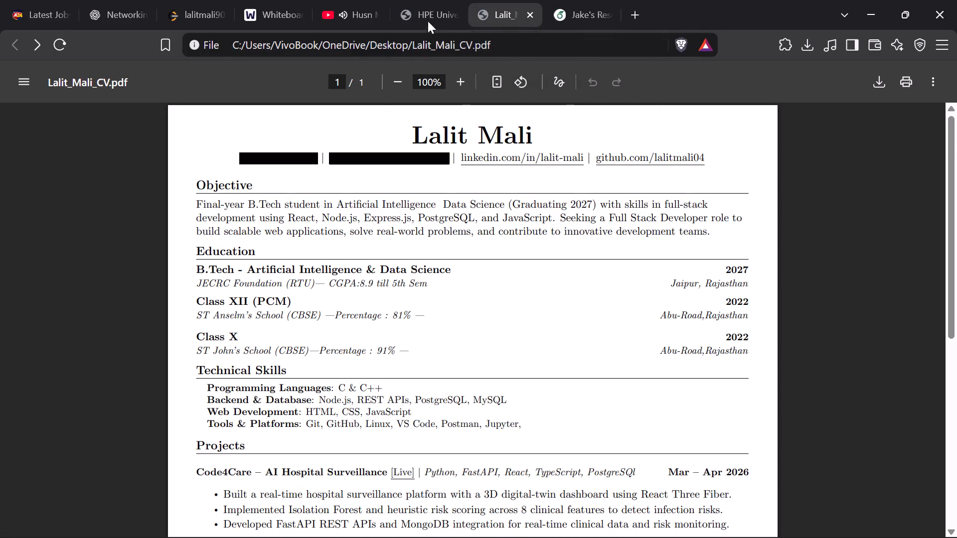
# Review the HPE University Hiring Program 2027 job description's requirements, eligibility and impact areas, and return to the Overleaf resume.
pyautogui.click(435, 9)
pyautogui.scroll(1, 547, 204)
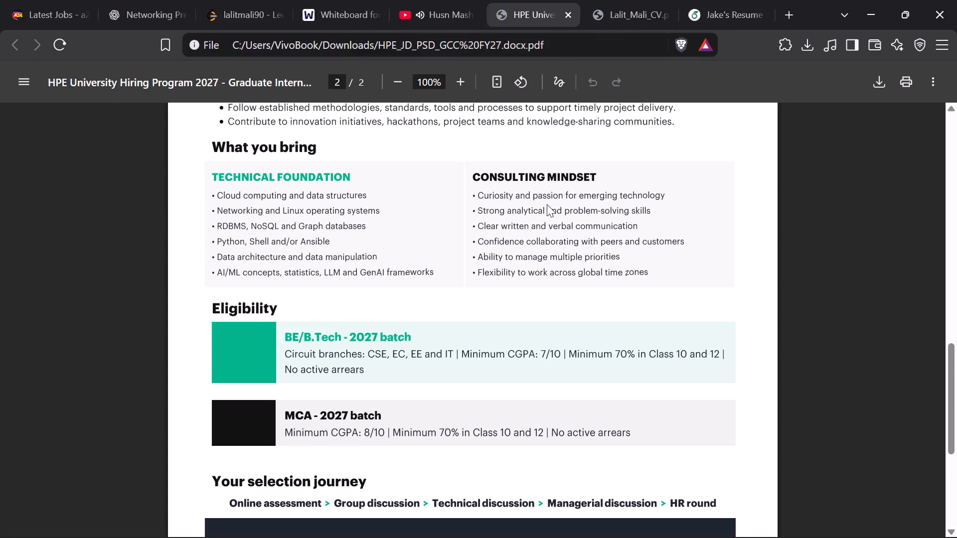
pyautogui.scroll(4, 547, 204)
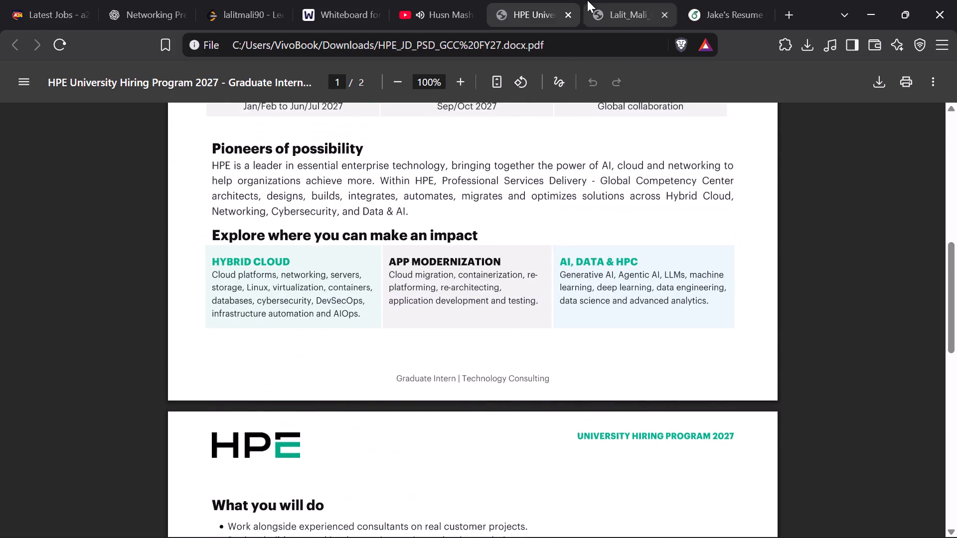
pyautogui.click(587, 0)
pyautogui.click(695, 0)
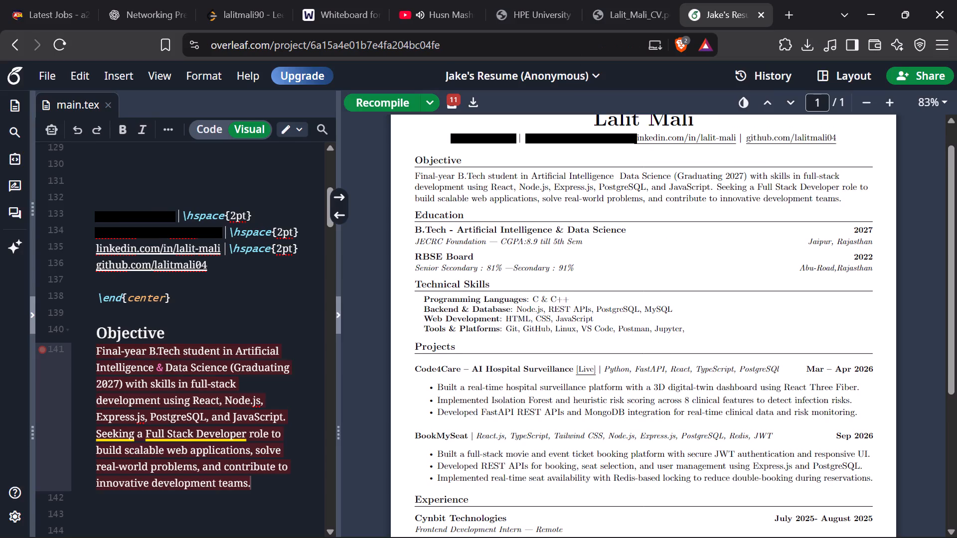
# Check the desktop CV PDF against the Jake's Resume project, and open the matching LTM resume project from the Overleaf project list.
pyautogui.scroll(1, 654, 366)
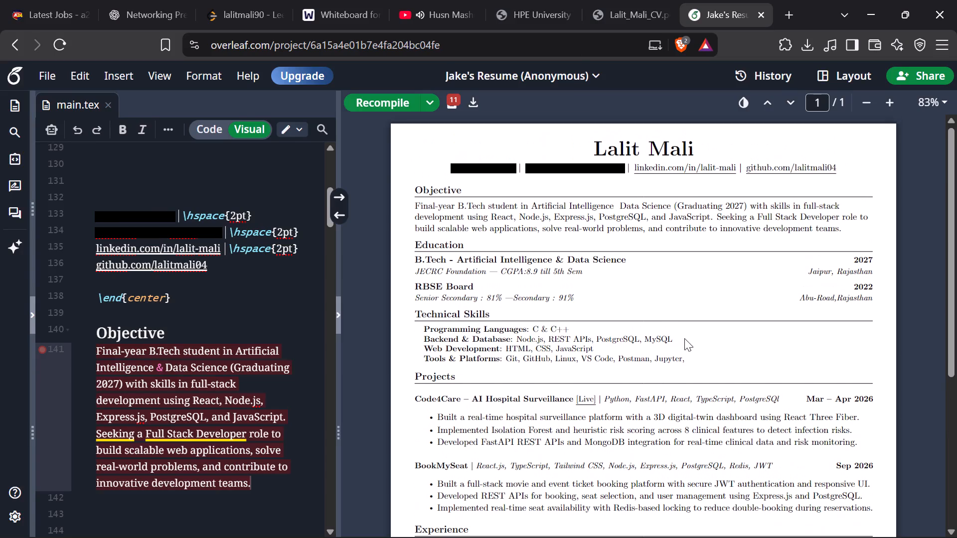
pyautogui.click(624, 0)
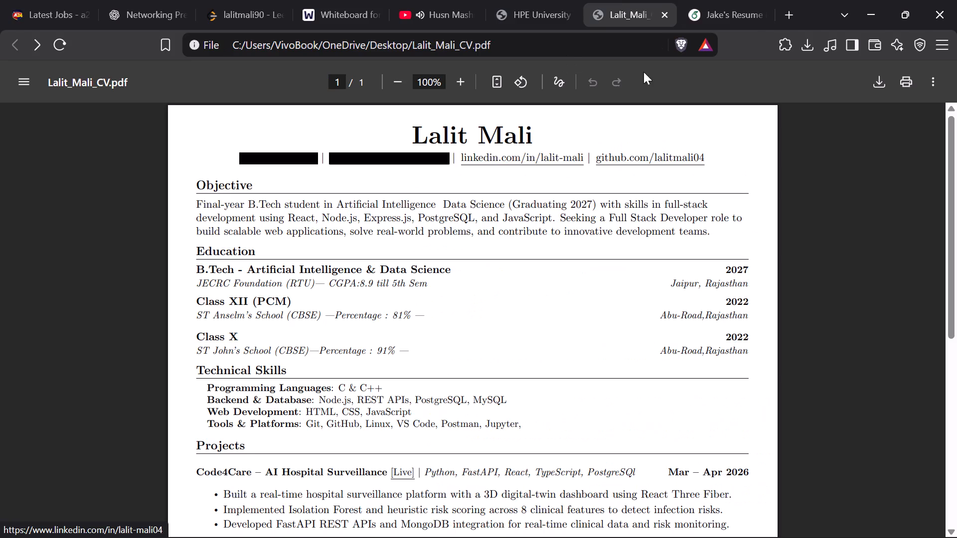
pyautogui.click(717, 10)
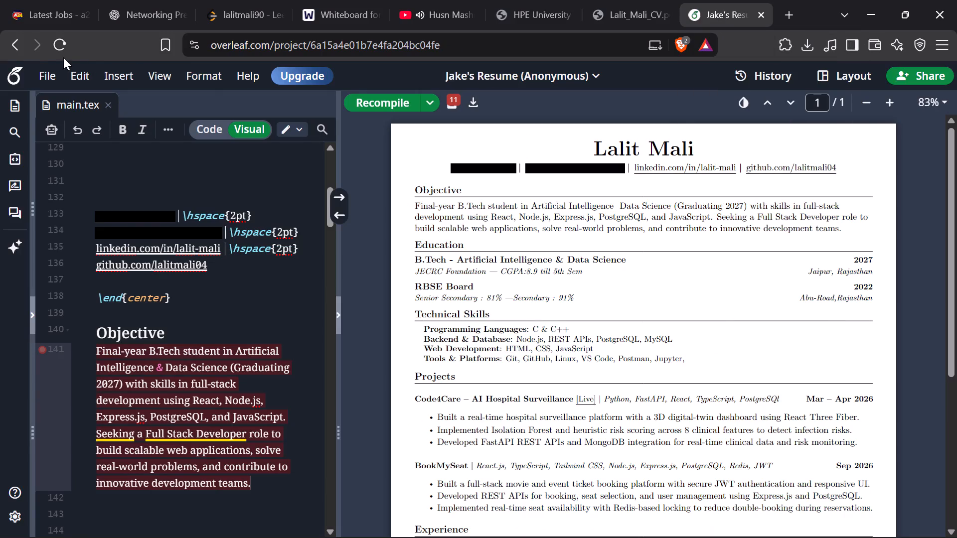
pyautogui.click(16, 46)
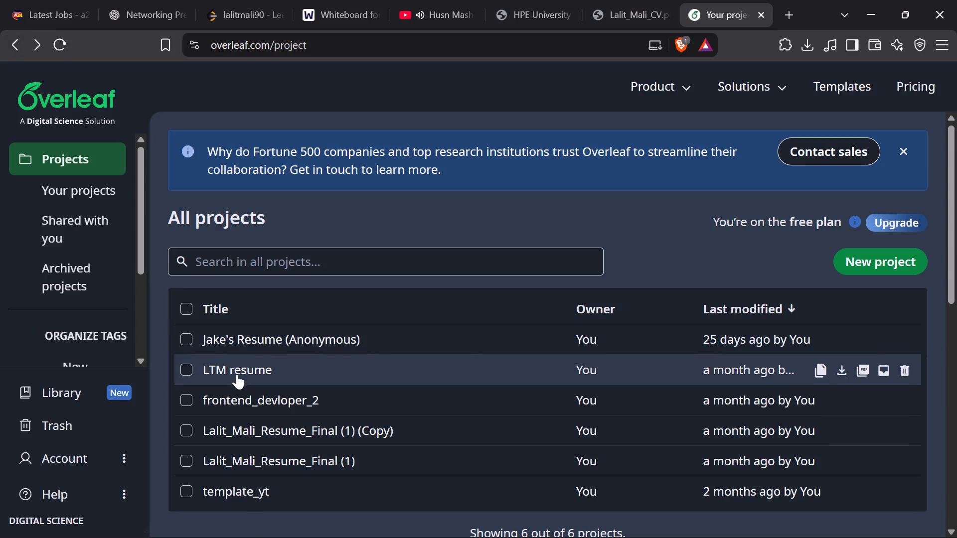
pyautogui.click(236, 366)
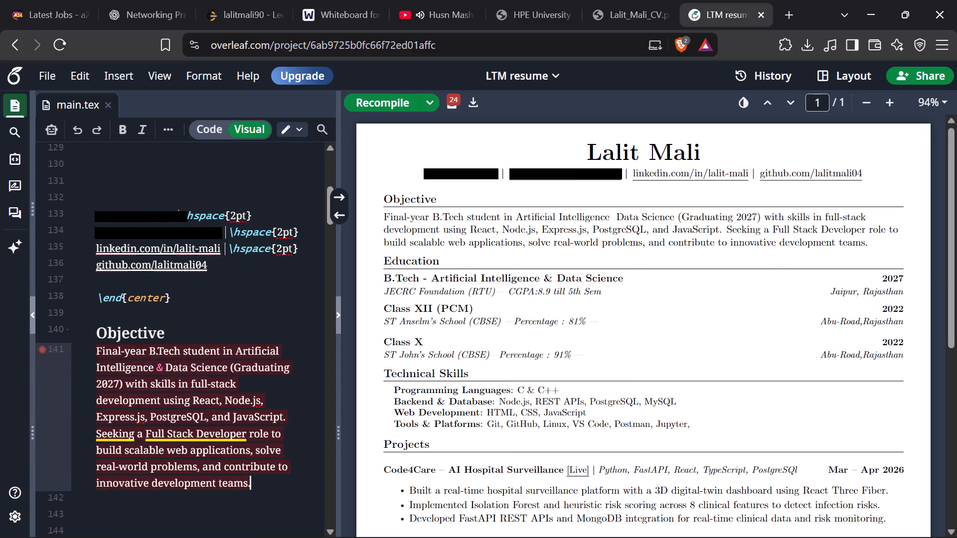
# Locate the Class X entry in the Education source and set its year to 2020.
pyautogui.scroll(-2, 274, 360)
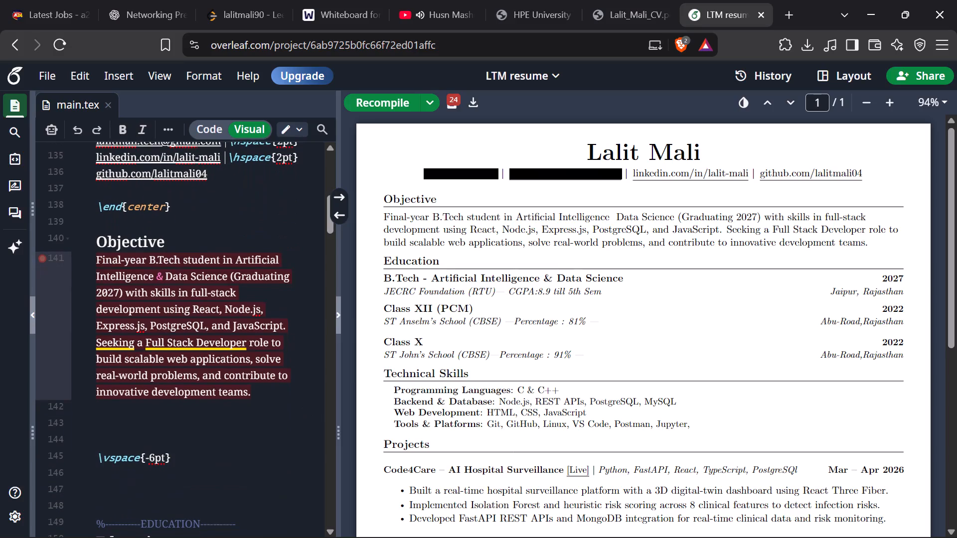
pyautogui.scroll(-3, 274, 360)
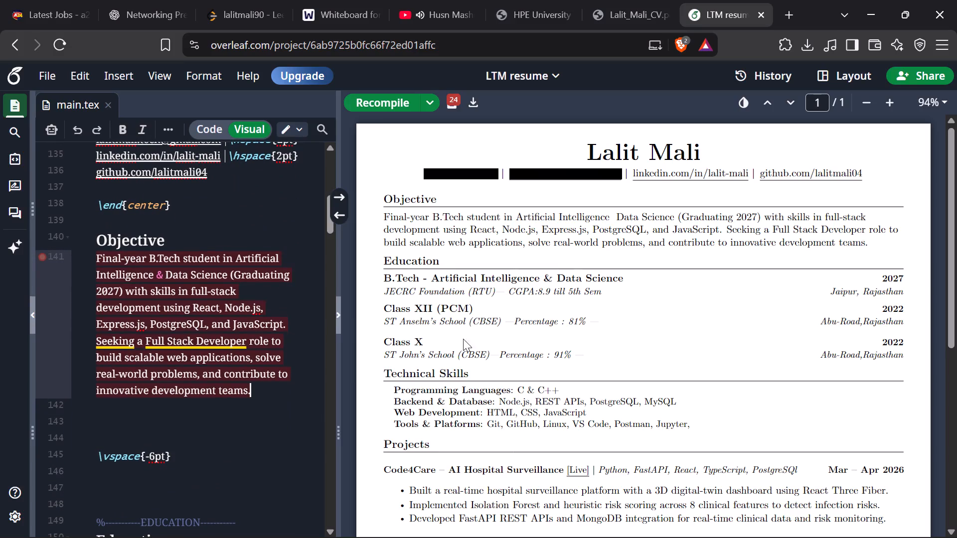
pyautogui.doubleClick(895, 337)
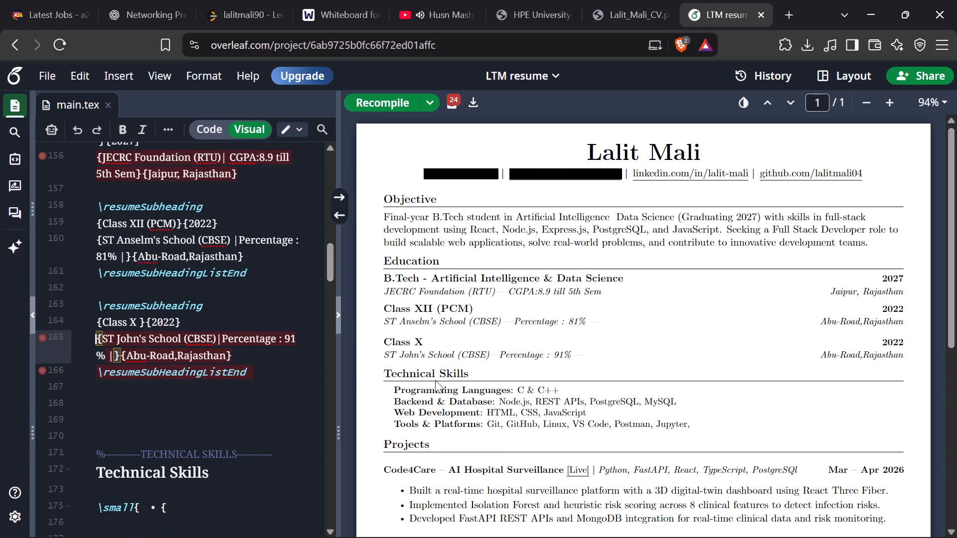
pyautogui.scroll(-1, 234, 390)
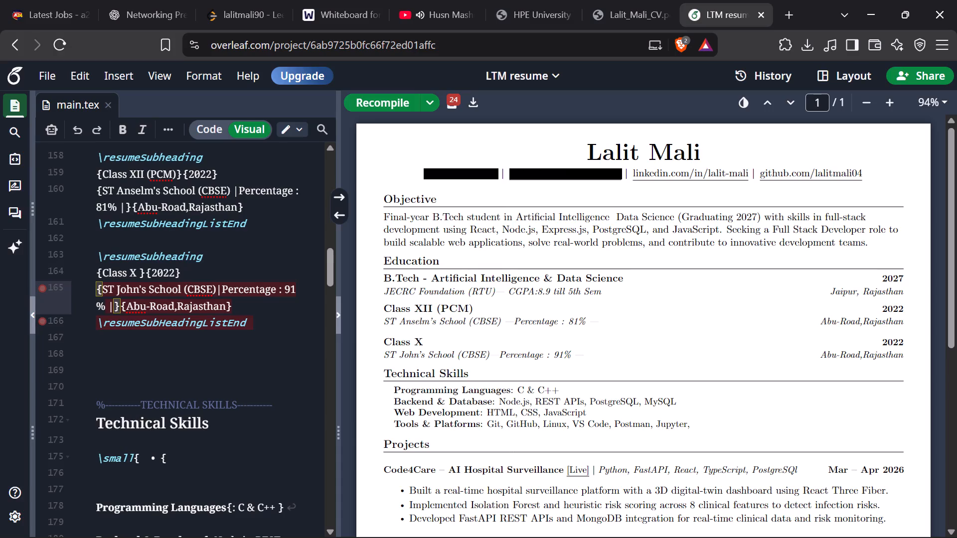
pyautogui.scroll(1, 234, 390)
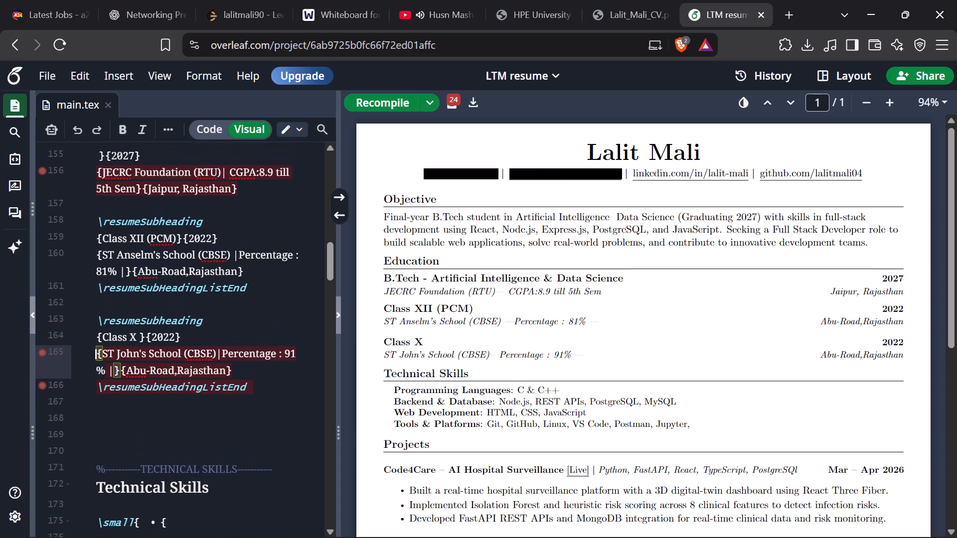
pyautogui.click(175, 340)
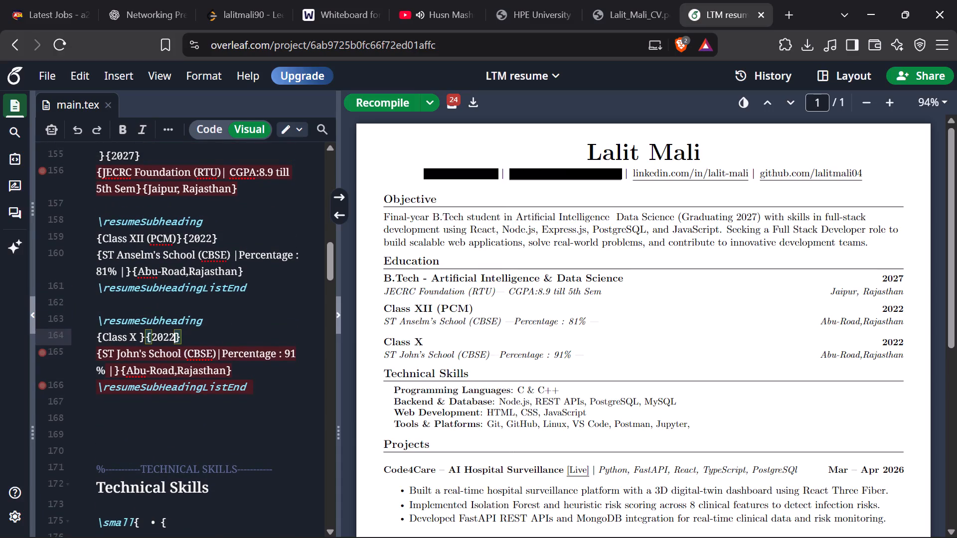
pyautogui.press('BackSpace')
pyautogui.press('0')
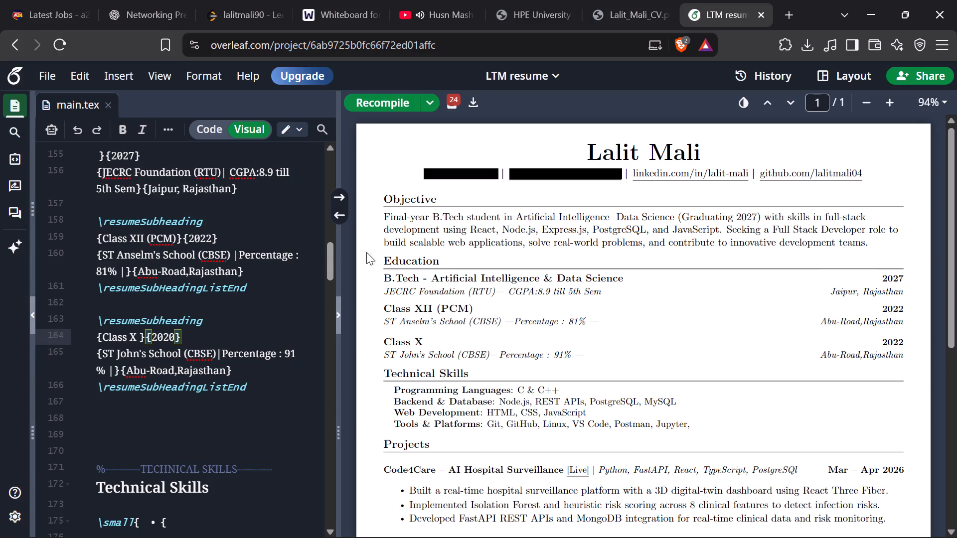
# Recompile the resume PDF and turn on Auto compile.
pyautogui.click(428, 108)
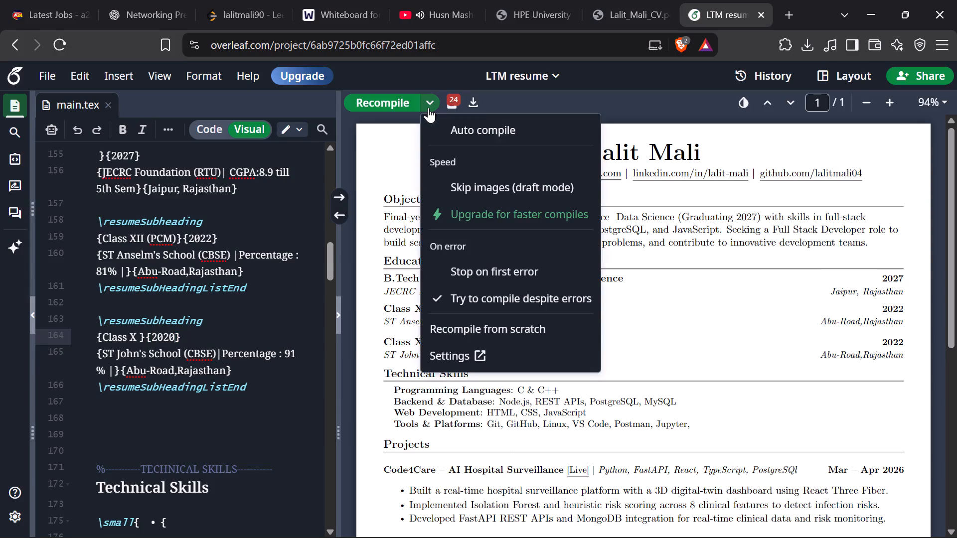
pyautogui.click(397, 100)
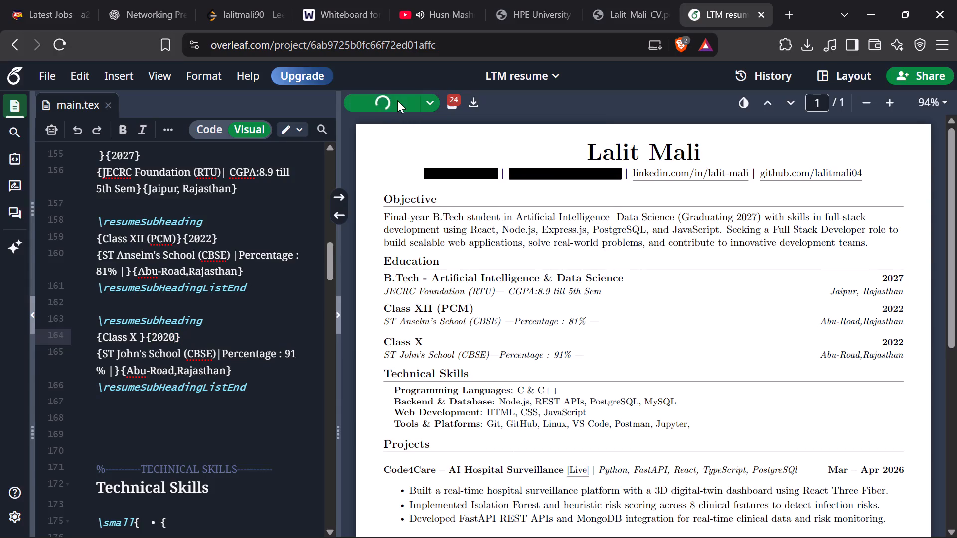
pyautogui.click(426, 100)
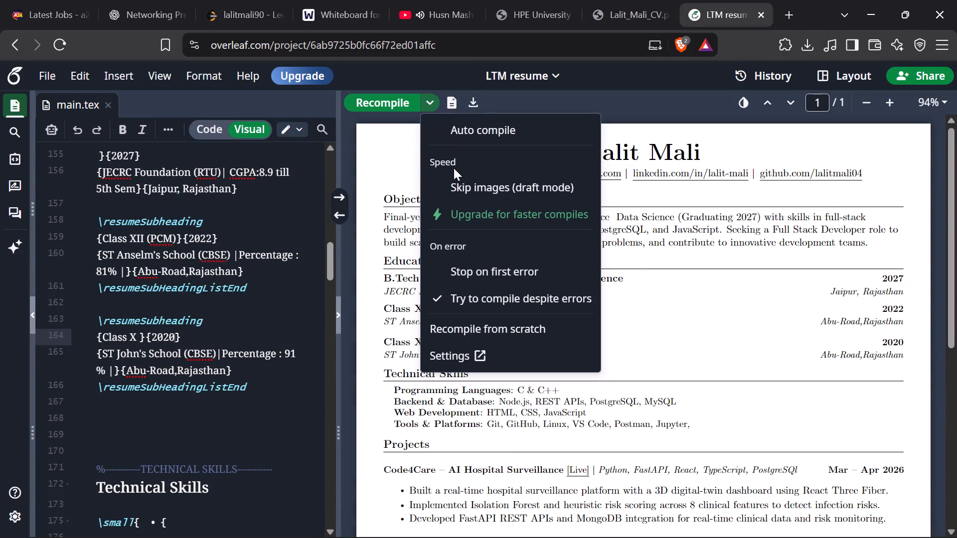
pyautogui.click(470, 125)
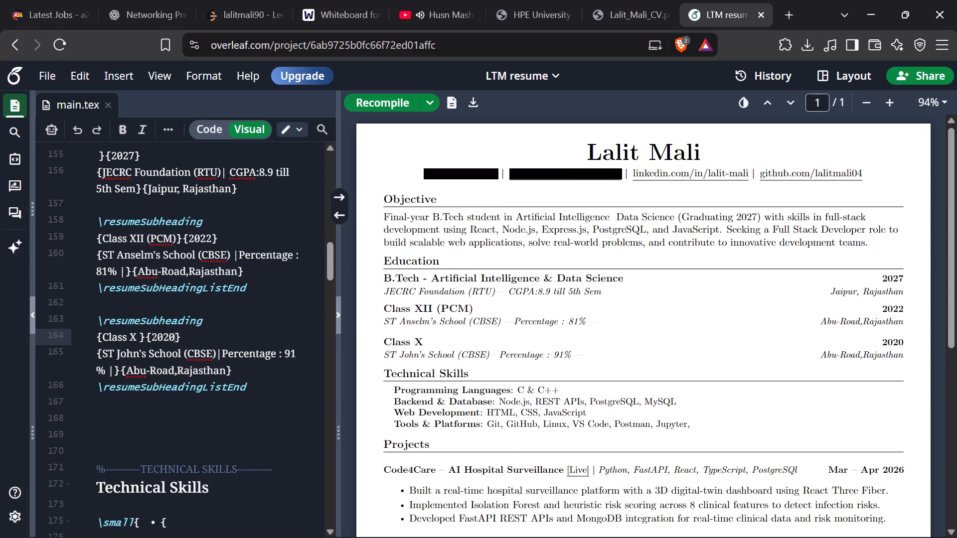
# Update the JECRC Foundation entry under Education to read CGPA:8.92 till 6th Sem.
pyautogui.scroll(1, 200, 229)
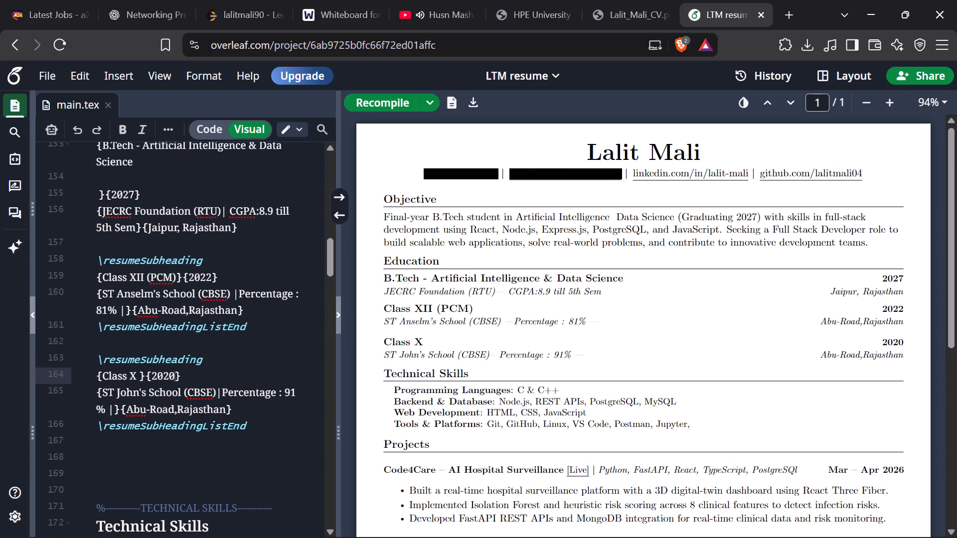
pyautogui.click(272, 212)
pyautogui.press('2')
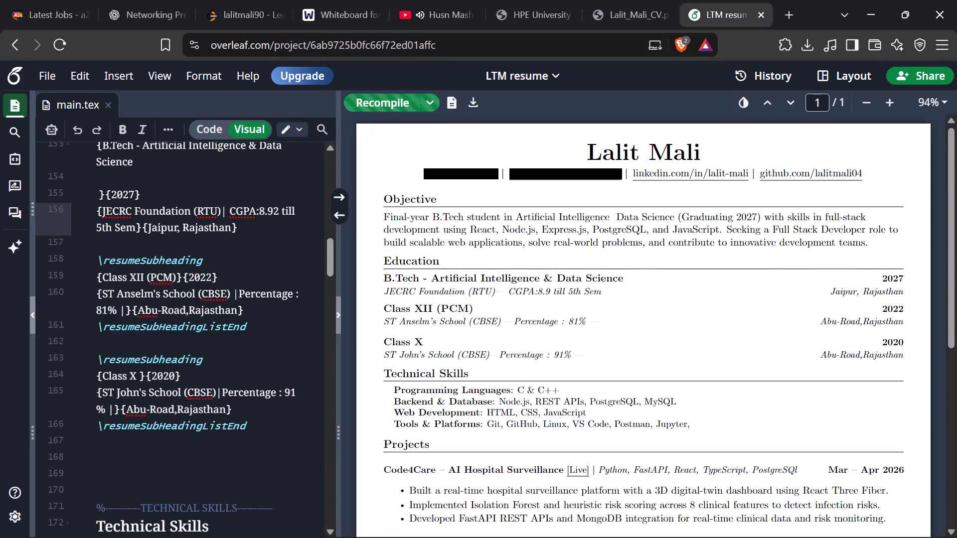
pyautogui.click(100, 228)
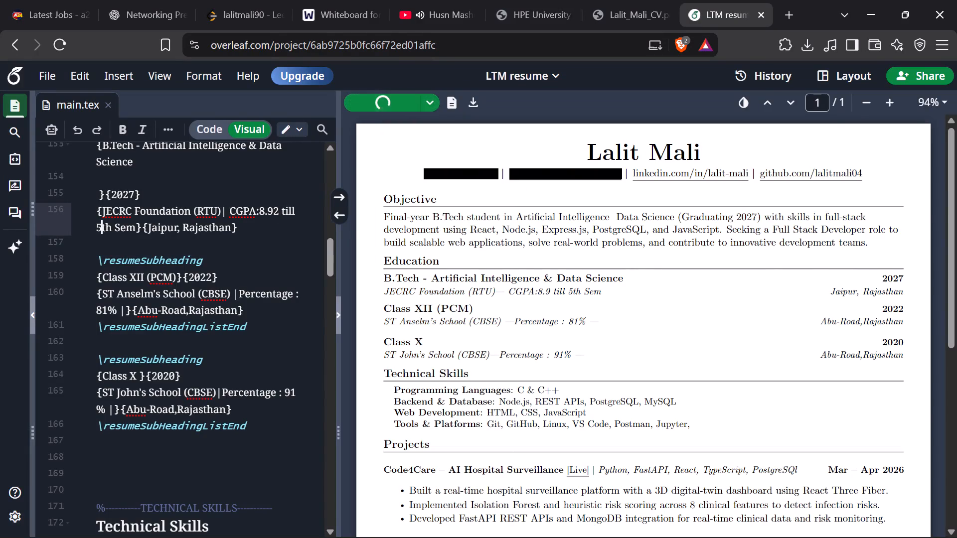
pyautogui.press('BackSpace')
pyautogui.press('6')
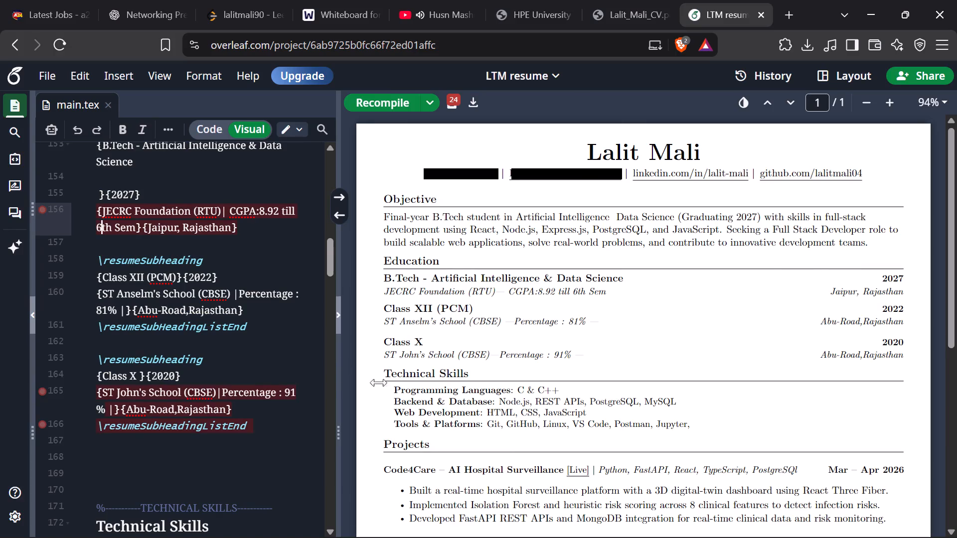
# Review the rest of the compiled resume and its source, from Technical Skills and Projects through Achievements, Soft Skills & Certifications.
pyautogui.scroll(-5, 389, 385)
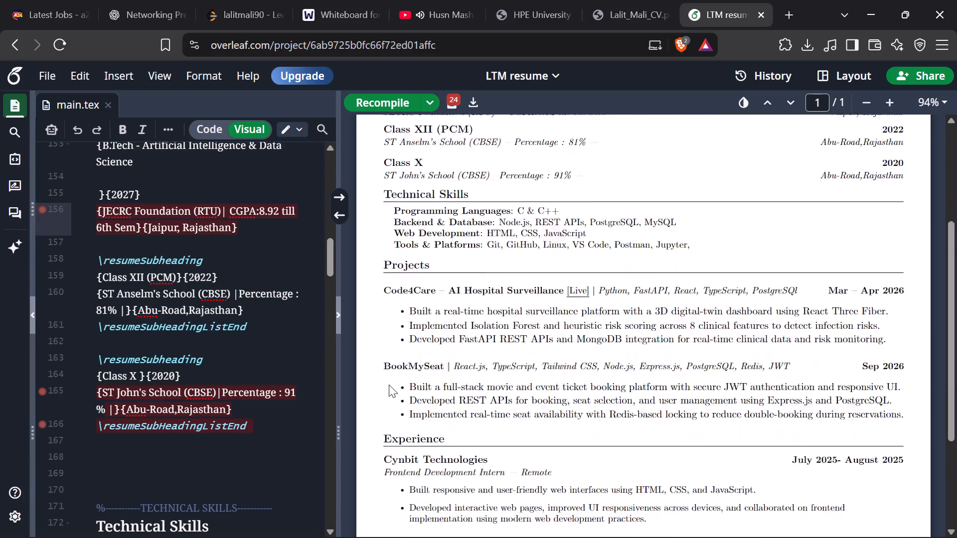
pyautogui.scroll(-3, 389, 385)
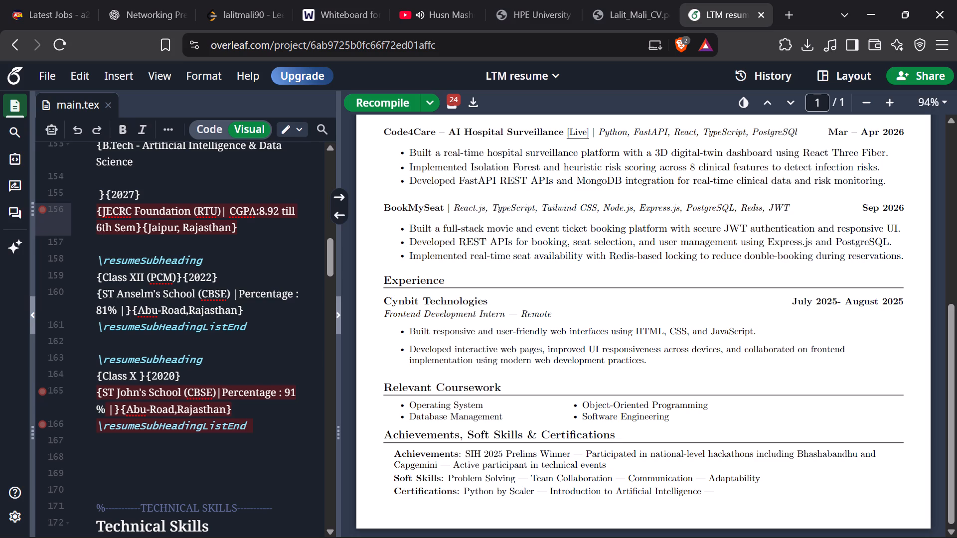
pyautogui.scroll(-4, 212, 380)
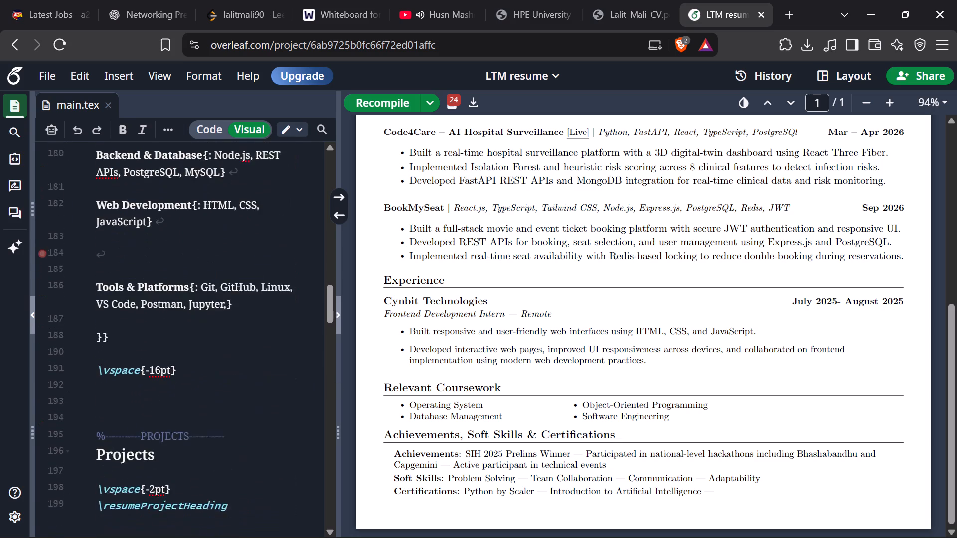
pyautogui.scroll(-7, 212, 380)
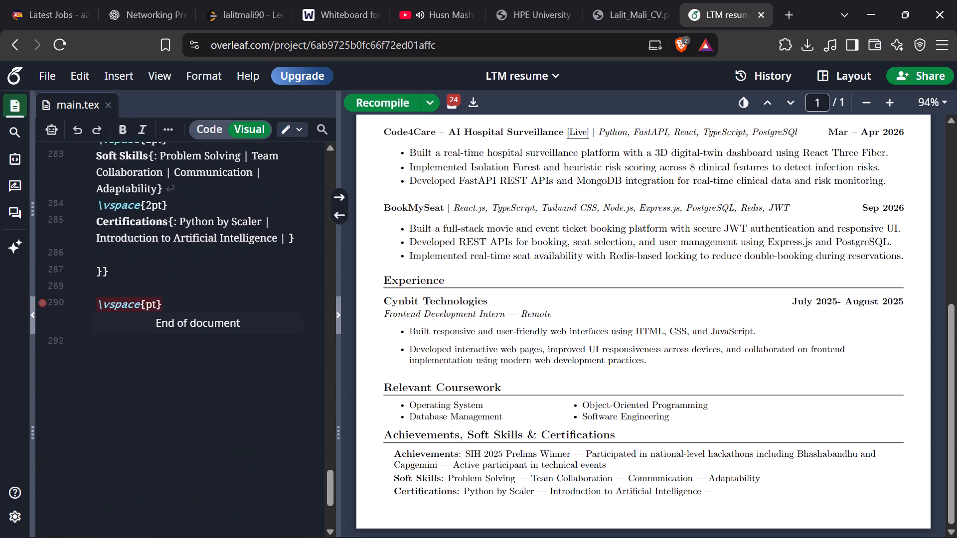
pyautogui.scroll(-3, 212, 380)
pyautogui.scroll(4, 212, 380)
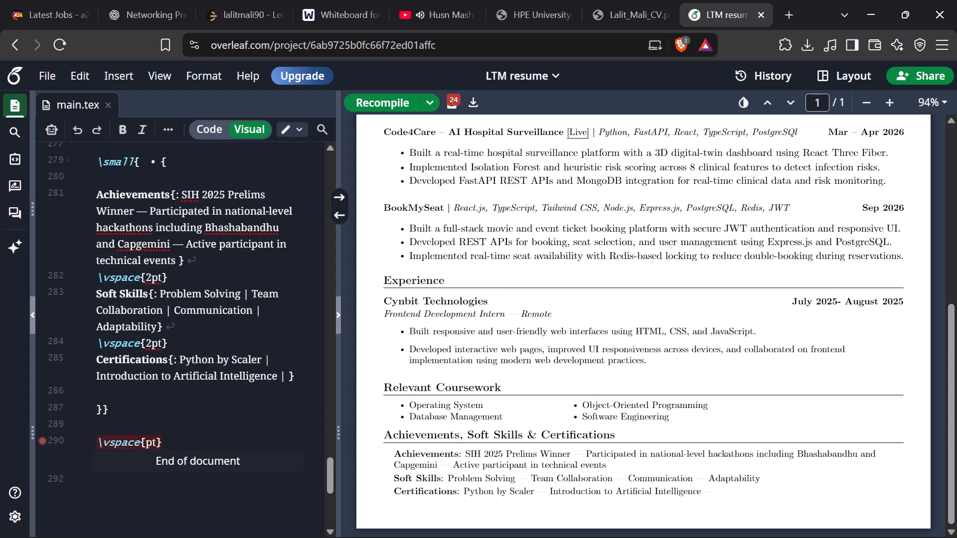
# Locate the Relevant Coursework list in the source and place the cursor after the Operating System entry.
pyautogui.click(714, 405)
pyautogui.doubleClick(485, 404)
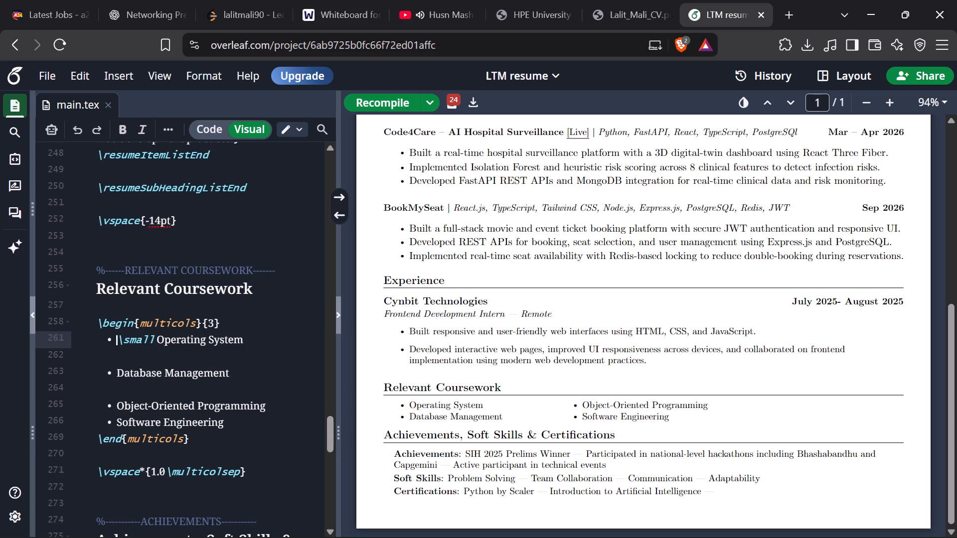
pyautogui.click(244, 339)
# Search Google in a new tab for "core subject in cse" and read through the overview of core computer science subjects.
pyautogui.click(785, 12)
pyautogui.write('core')
pyautogui.press('space')
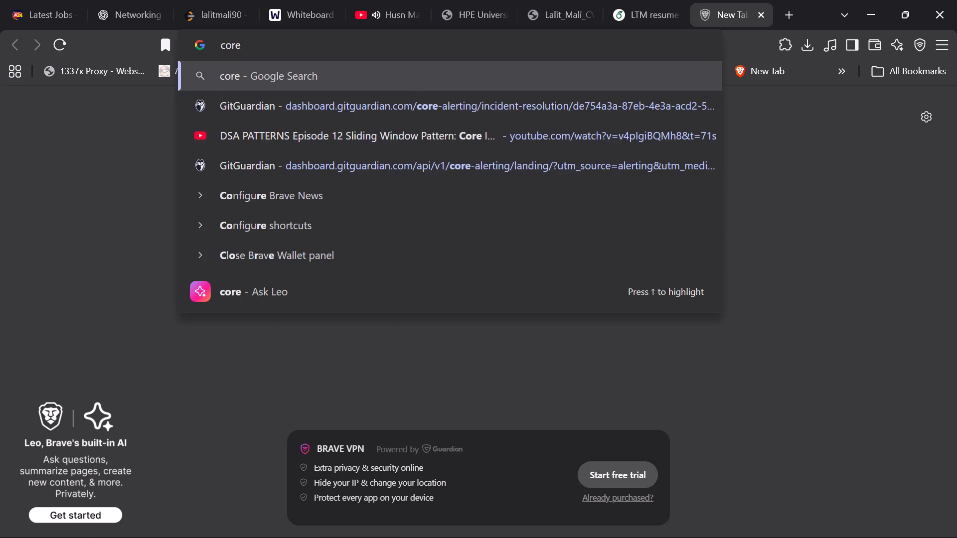
pyautogui.write('subject in')
pyautogui.press('space')
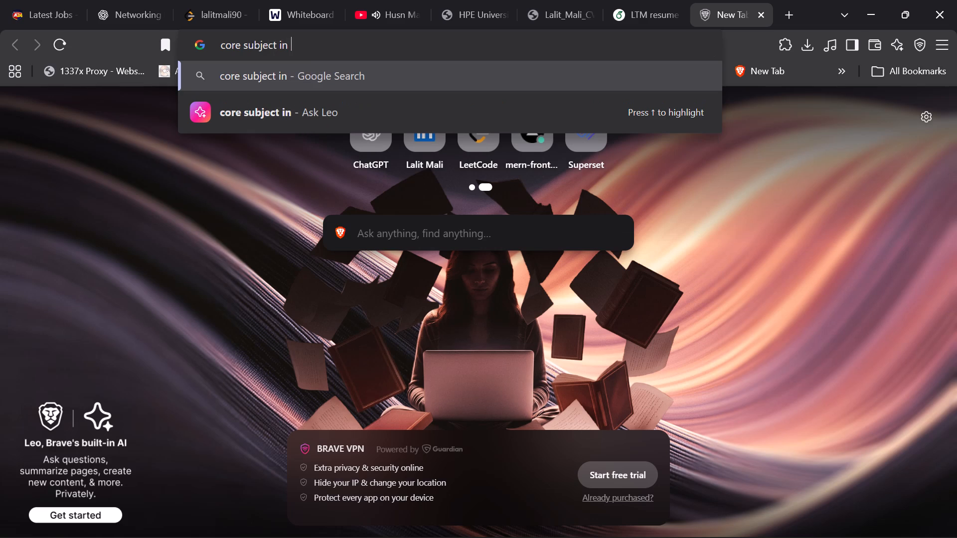
pyautogui.write('cse')
pyautogui.press('Return')
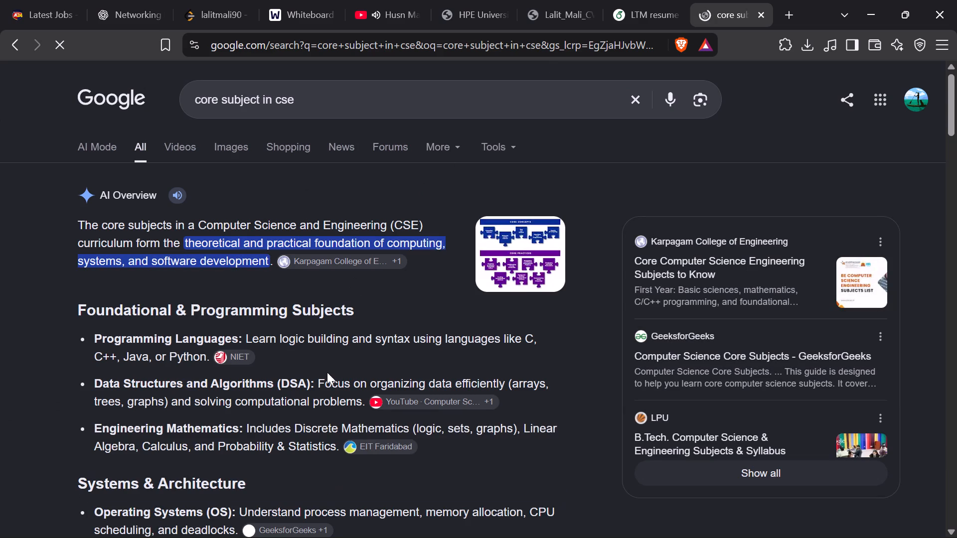
pyautogui.scroll(-3, 262, 404)
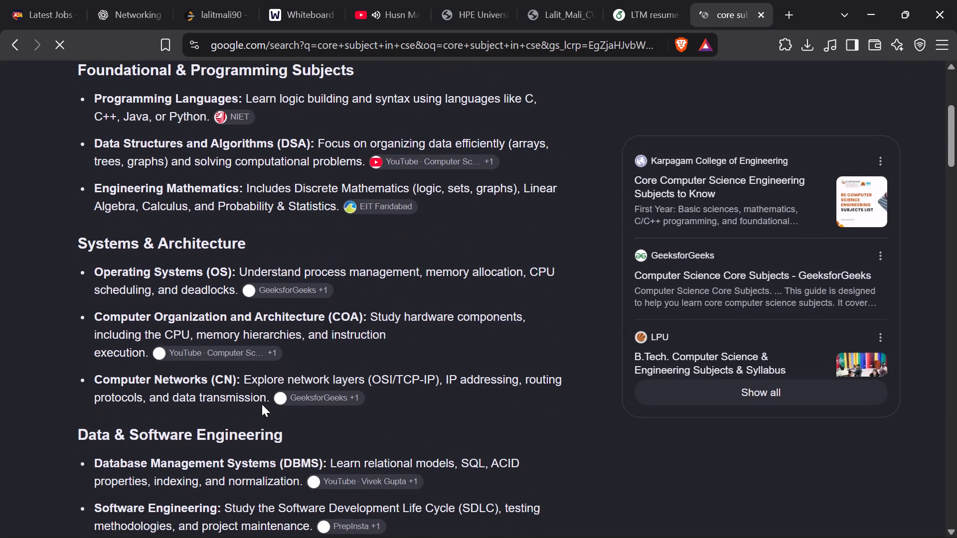
pyautogui.scroll(-1, 262, 404)
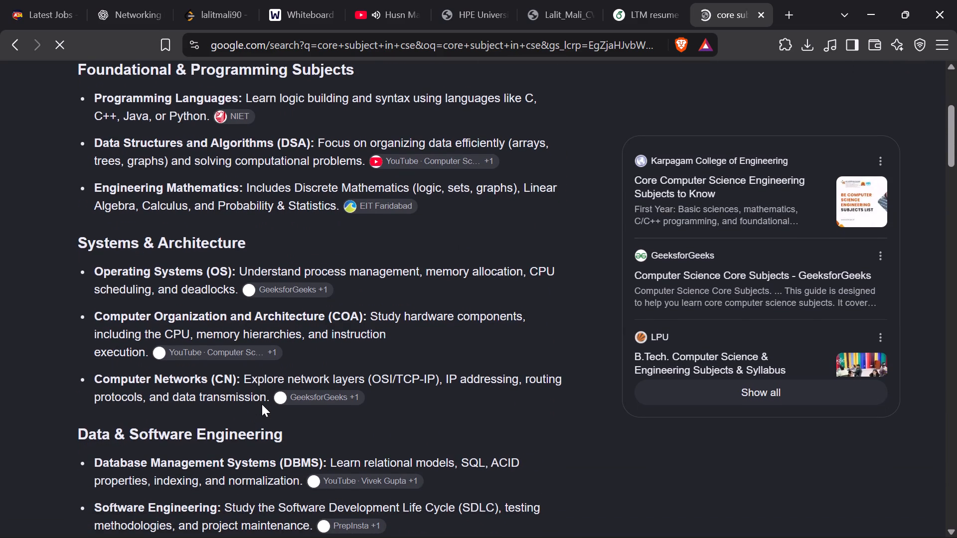
pyautogui.scroll(-4, 262, 404)
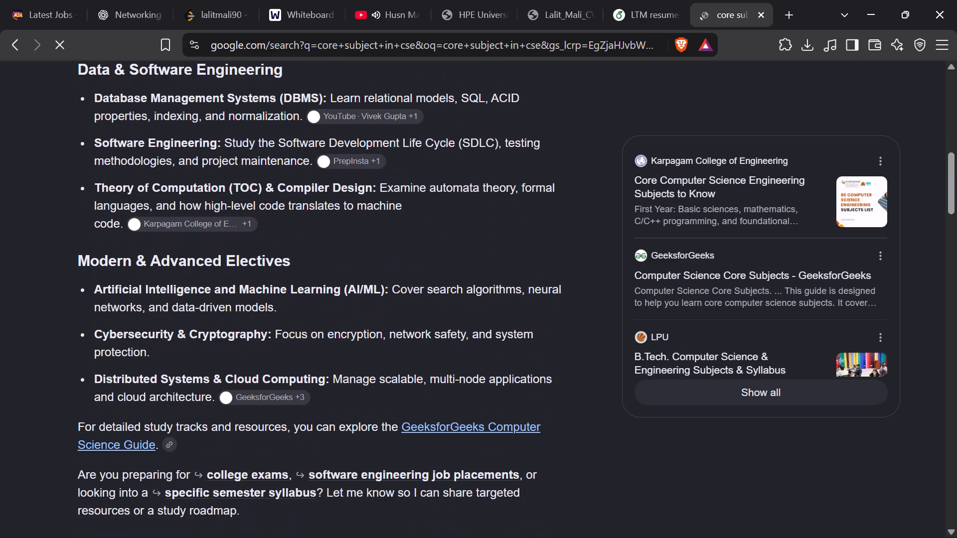
# Copy the subject name "Computer Networks" from the Systems & Architecture list in the search overview.
pyautogui.scroll(2, 262, 404)
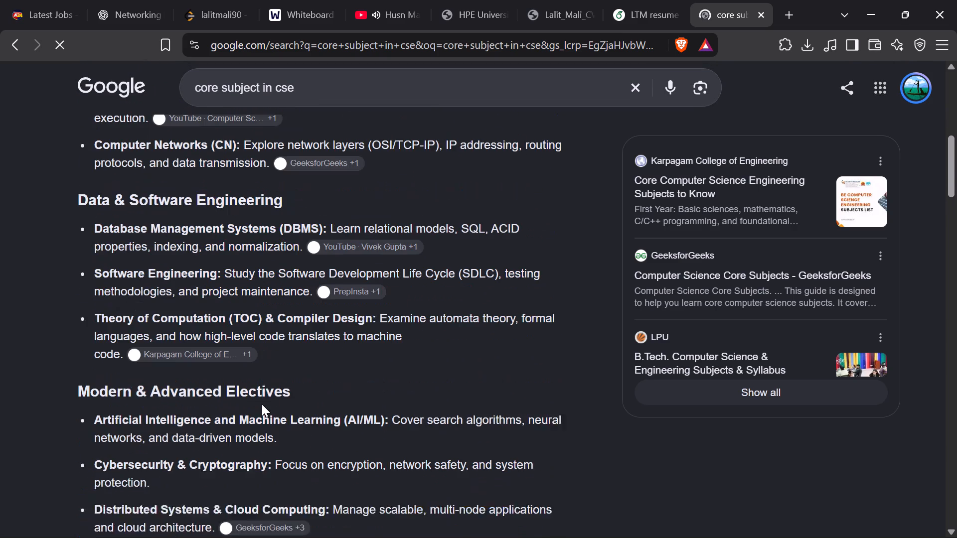
pyautogui.scroll(1, 262, 404)
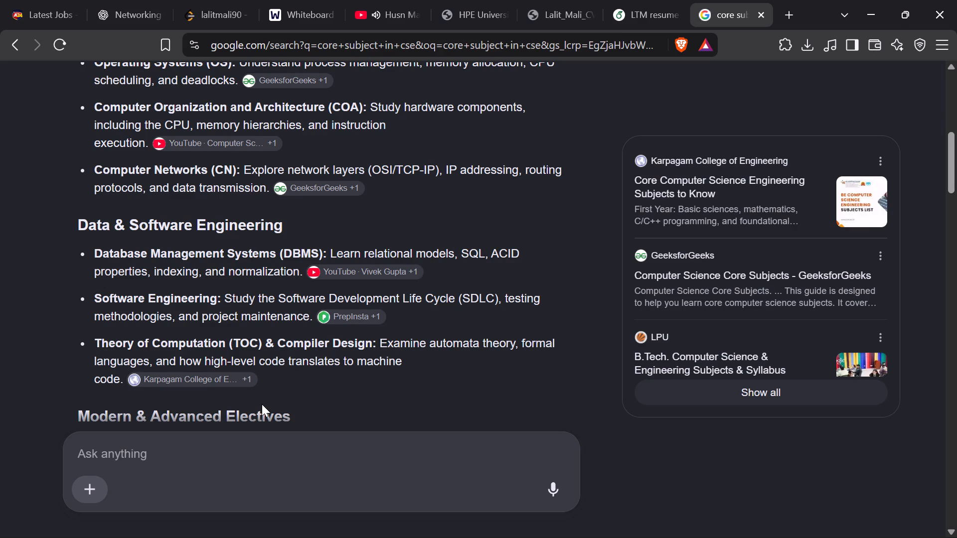
pyautogui.scroll(1, 262, 404)
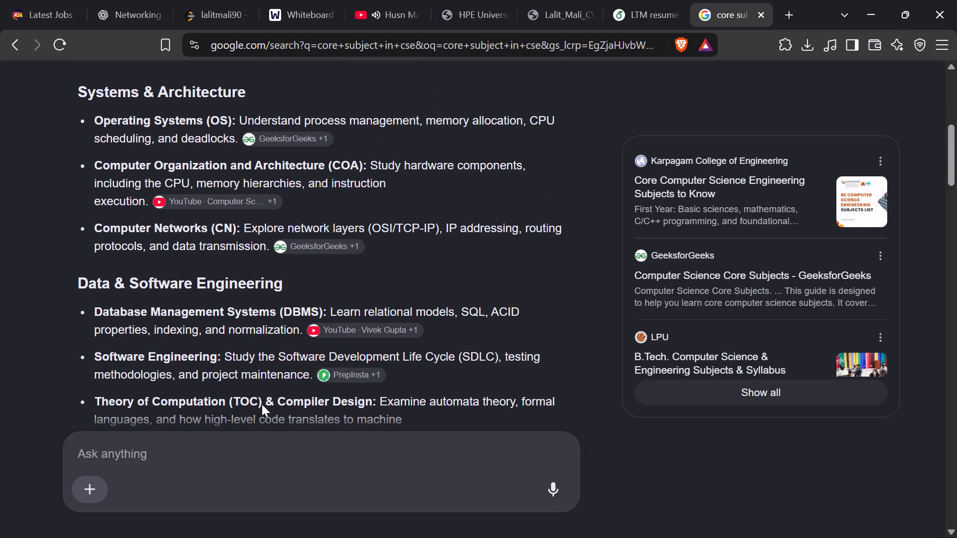
pyautogui.scroll(2, 262, 404)
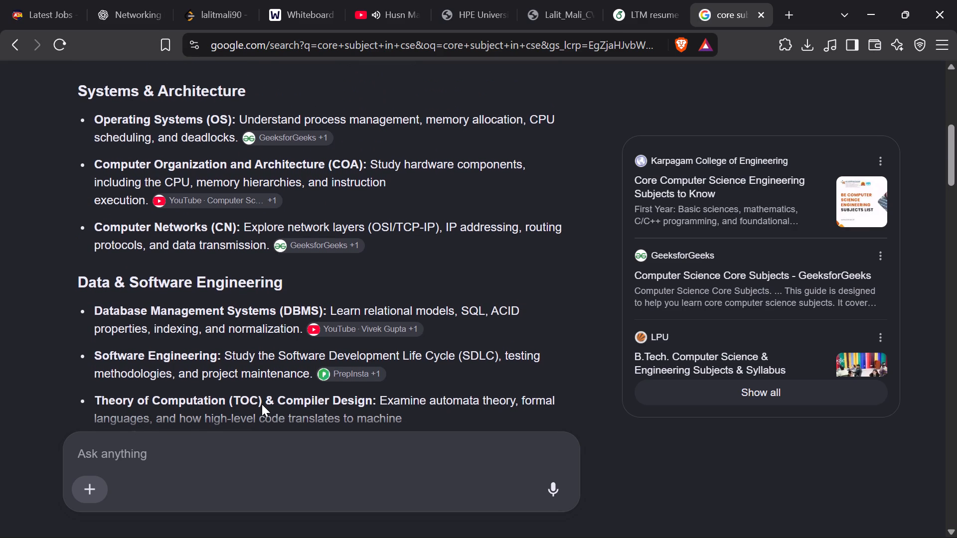
pyautogui.scroll(2, 262, 404)
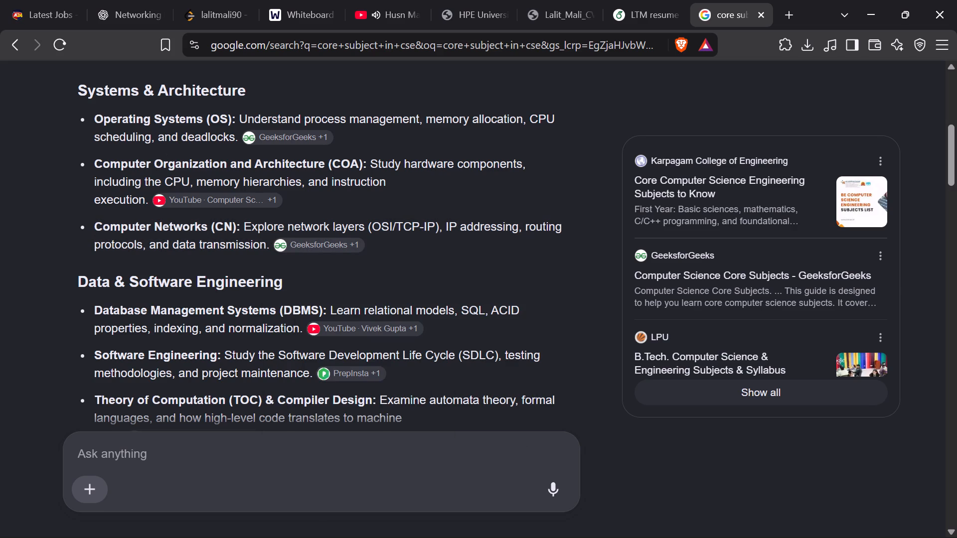
pyautogui.moveTo(98, 224); pyautogui.dragTo(210, 219)
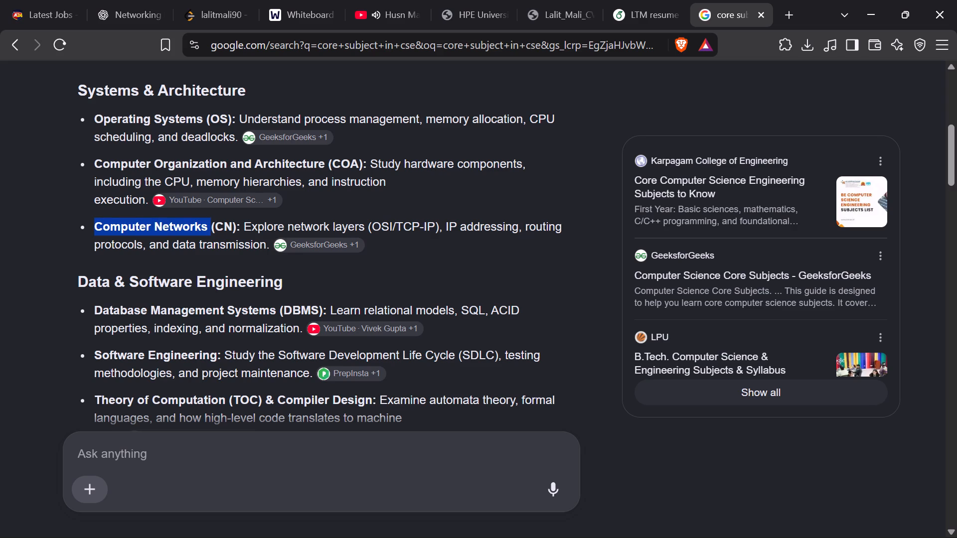
pyautogui.hotkey('ctrl', 'c')
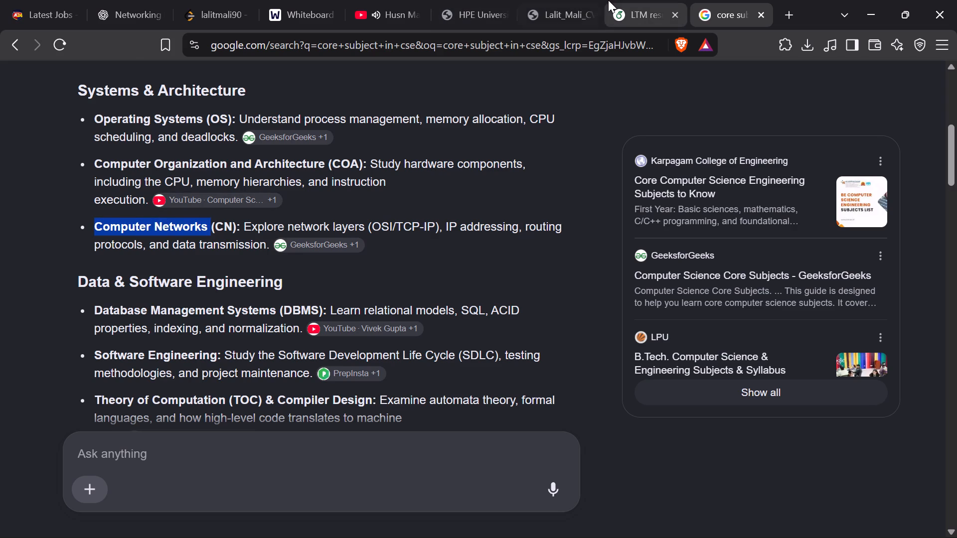
# Switch to the LTM resume in Overleaf and replace the Operating System entry under Relevant Coursework with the copied "Computer Networks".
pyautogui.click(608, 0)
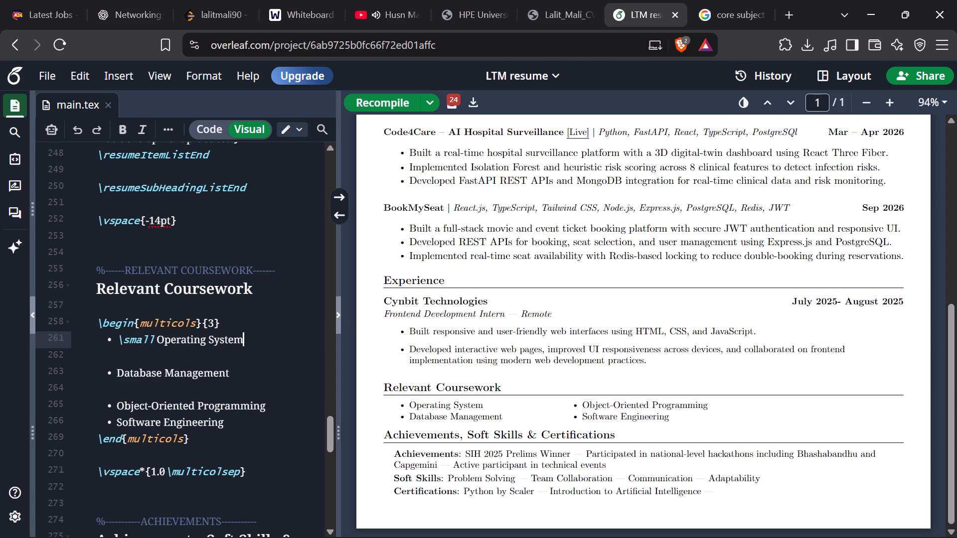
pyautogui.press('BackSpace')
pyautogui.press('BackSpace')
pyautogui.press('BackSpace')
pyautogui.press('BackSpace')
pyautogui.press('BackSpace')
pyautogui.press('BackSpace')
pyautogui.press('BackSpace')
pyautogui.press('BackSpace')
pyautogui.press('BackSpace')
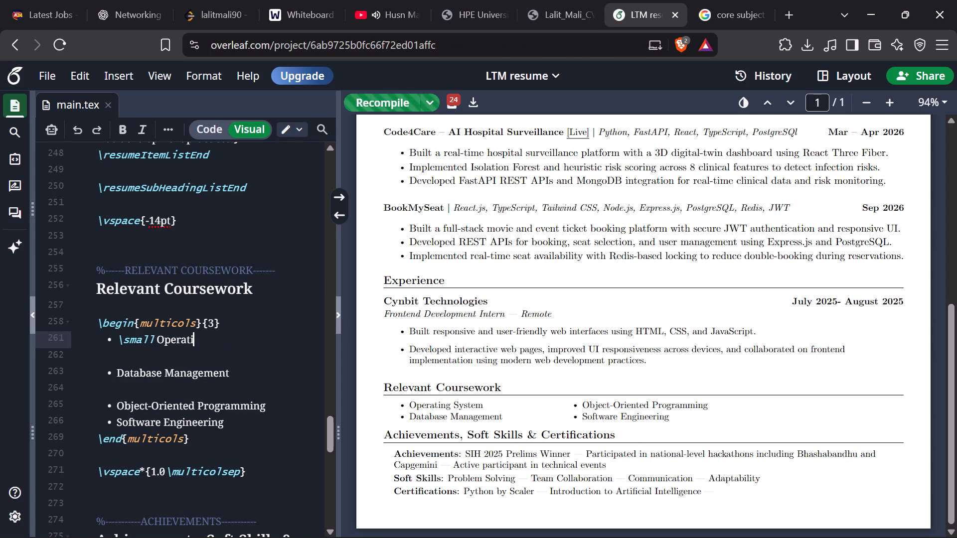
pyautogui.press('BackSpace')
pyautogui.press('BackSpace')
pyautogui.press('BackSpace')
pyautogui.press('BackSpace')
pyautogui.press('BackSpace')
pyautogui.press('BackSpace')
pyautogui.press('BackSpace')
pyautogui.hotkey('ctrl', 'v')
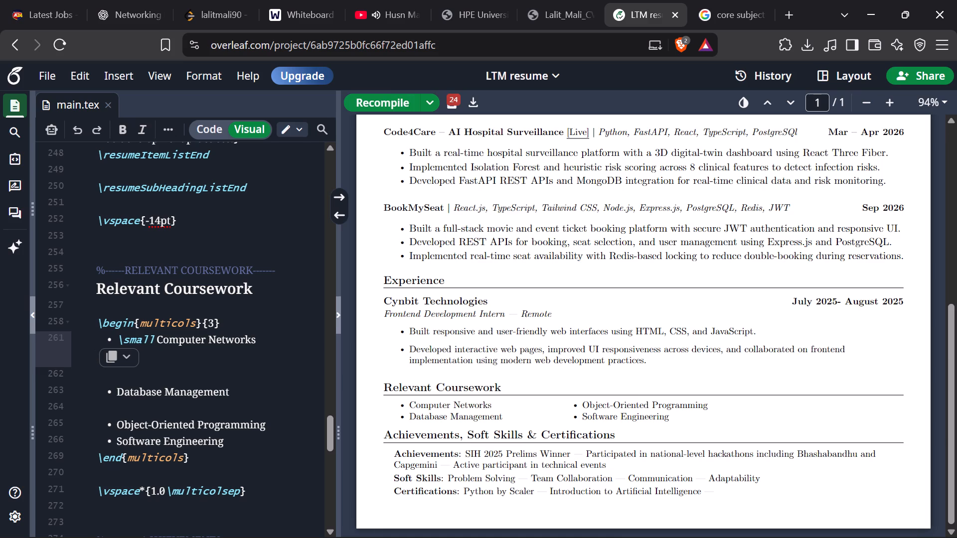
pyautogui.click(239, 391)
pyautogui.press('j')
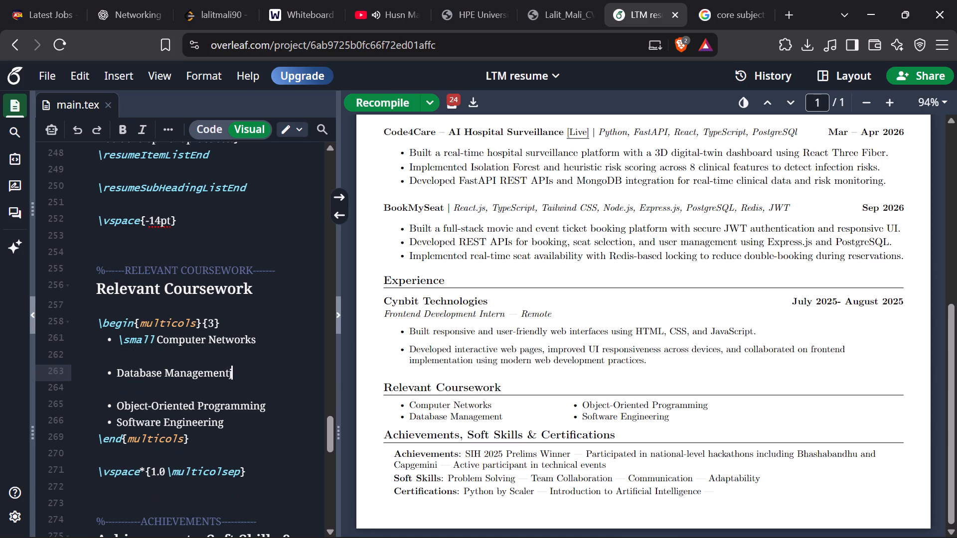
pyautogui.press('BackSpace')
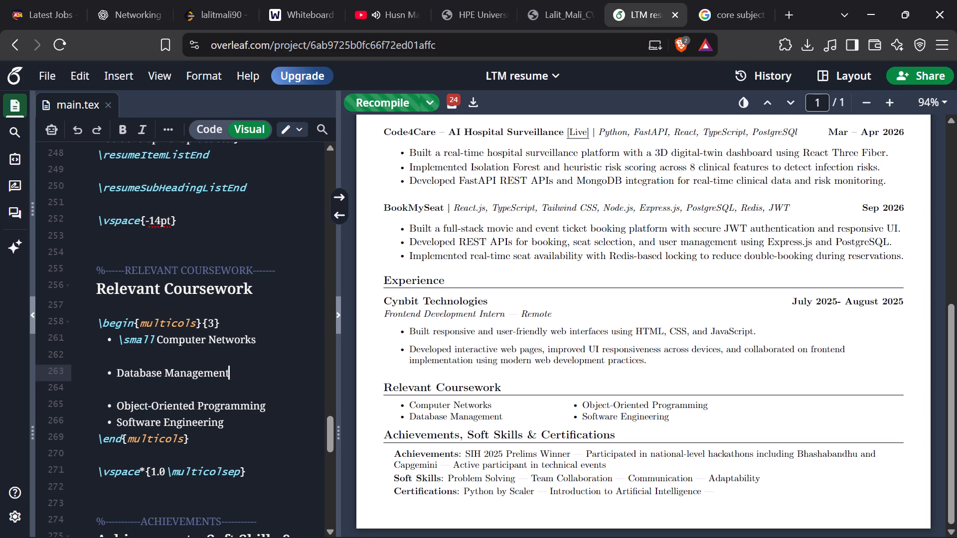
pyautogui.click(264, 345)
# Review the resume source through to the end of the document and the upper sections of the compiled resume.
pyautogui.scroll(-1, 234, 381)
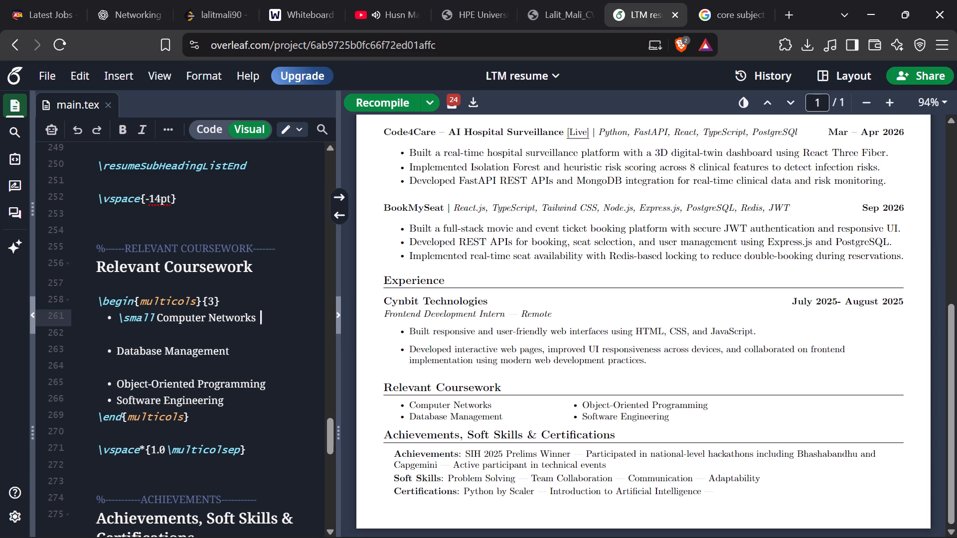
pyautogui.scroll(-1, 234, 381)
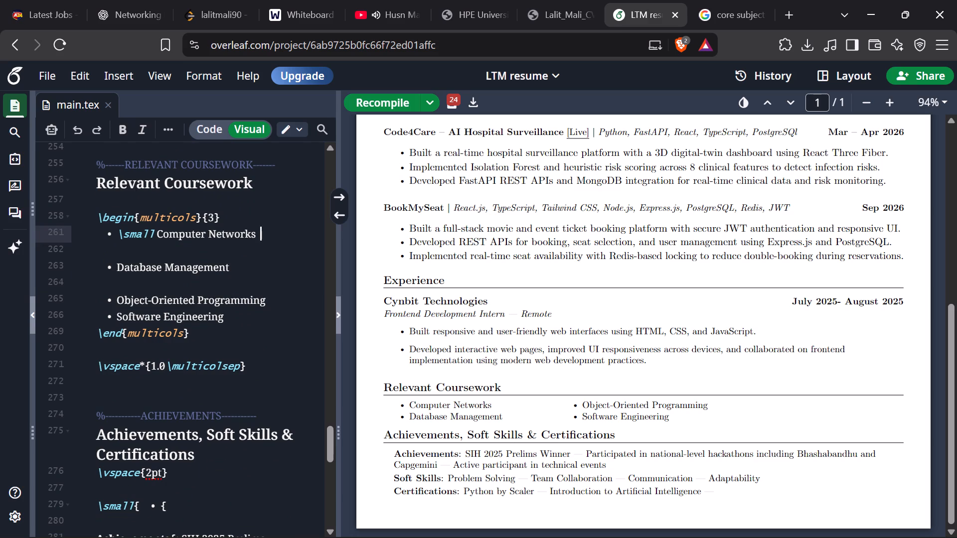
pyautogui.scroll(-5, 184, 416)
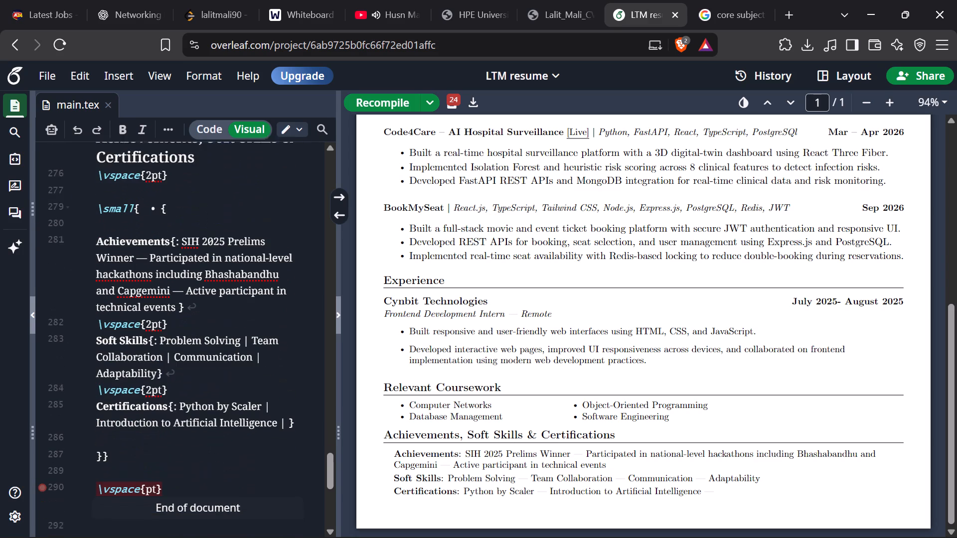
pyautogui.scroll(-5, 184, 416)
pyautogui.scroll(2, 184, 416)
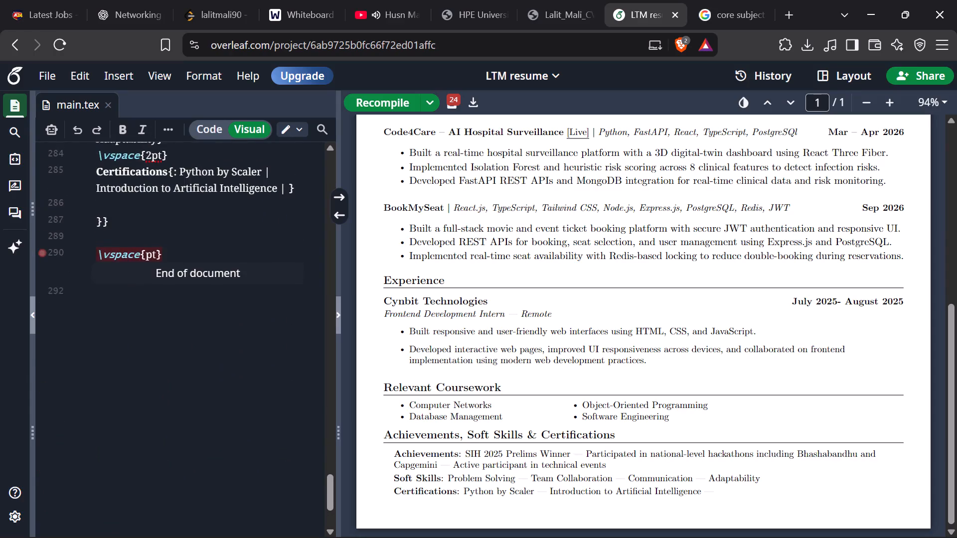
pyautogui.scroll(1, 184, 416)
pyautogui.scroll(4, 570, 374)
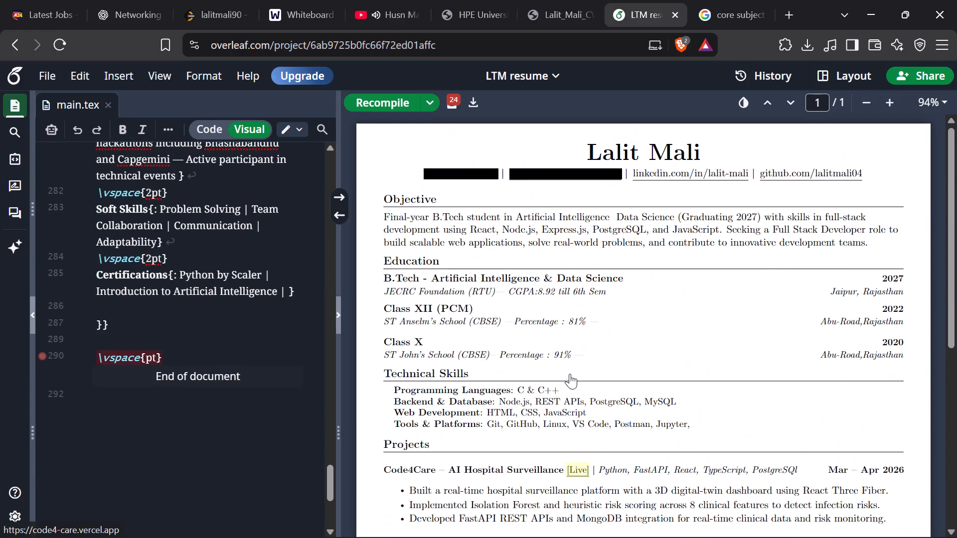
pyautogui.scroll(1, 570, 374)
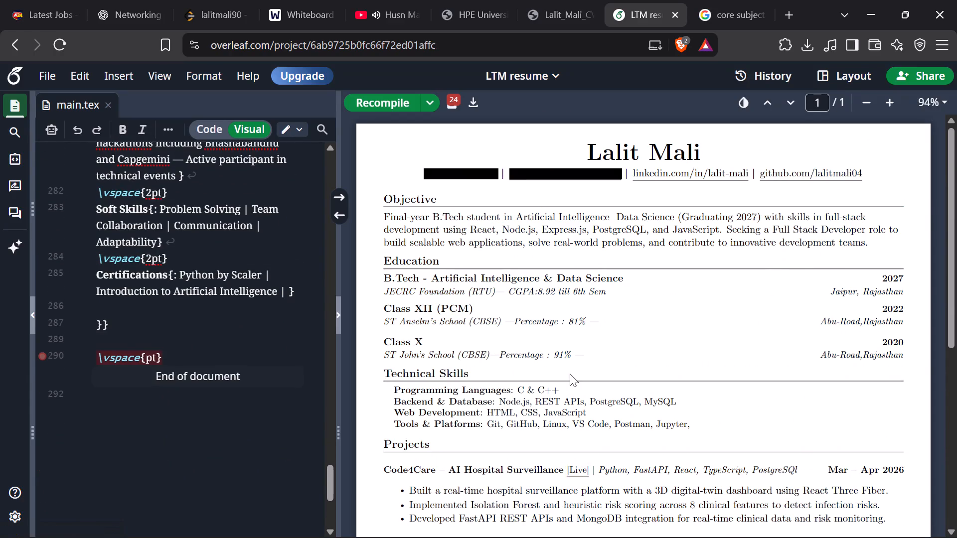
pyautogui.click(570, 374)
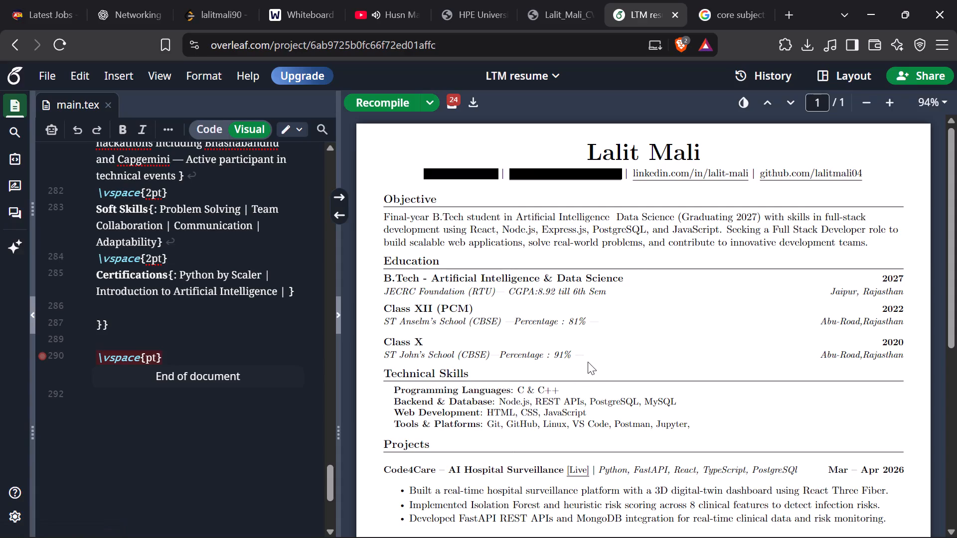
# Remove Jupyter and its surrounding commas from the Tools & Platforms line under Technical Skills, ending the list at Postman.
pyautogui.doubleClick(690, 425)
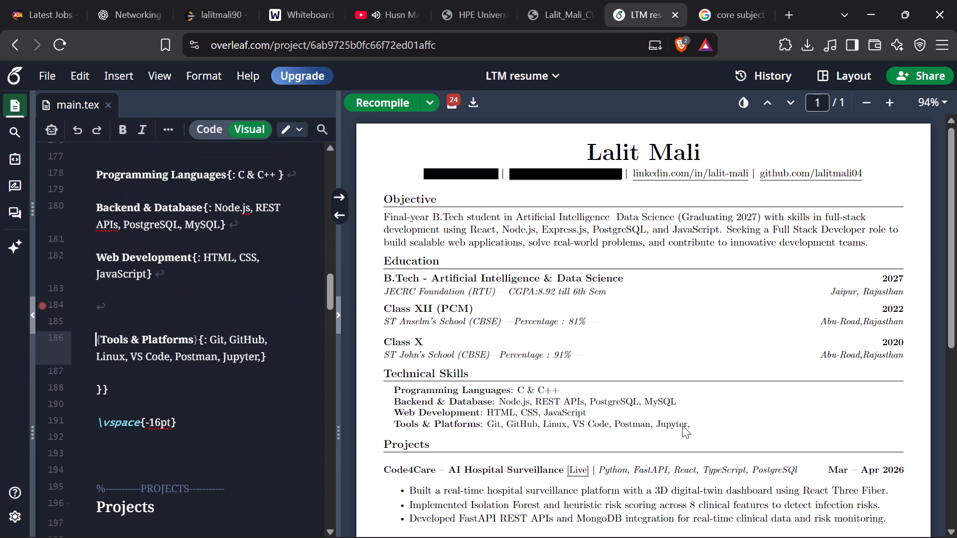
pyautogui.click(682, 425)
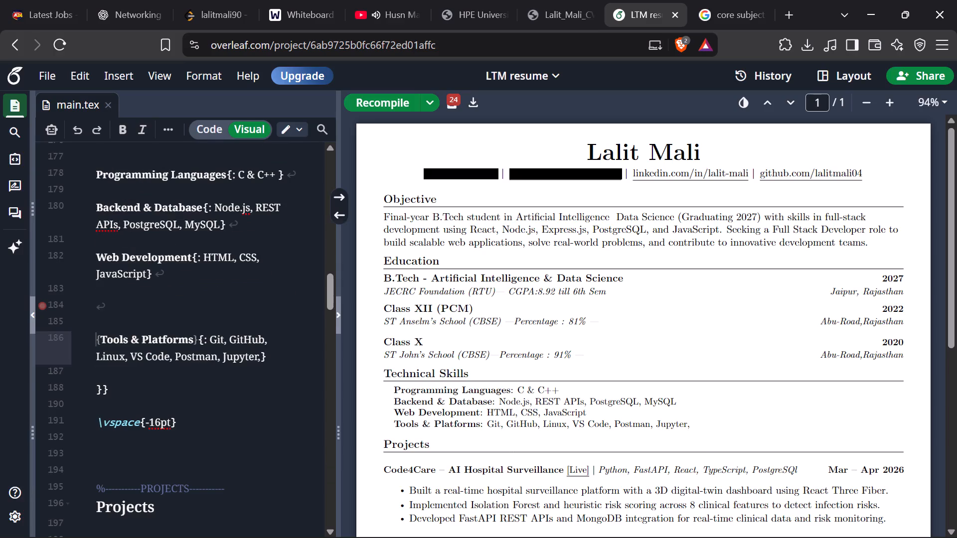
pyautogui.click(261, 360)
pyautogui.press('BackSpace')
pyautogui.press('BackSpace')
pyautogui.press('BackSpace')
pyautogui.press('BackSpace')
pyautogui.press('BackSpace')
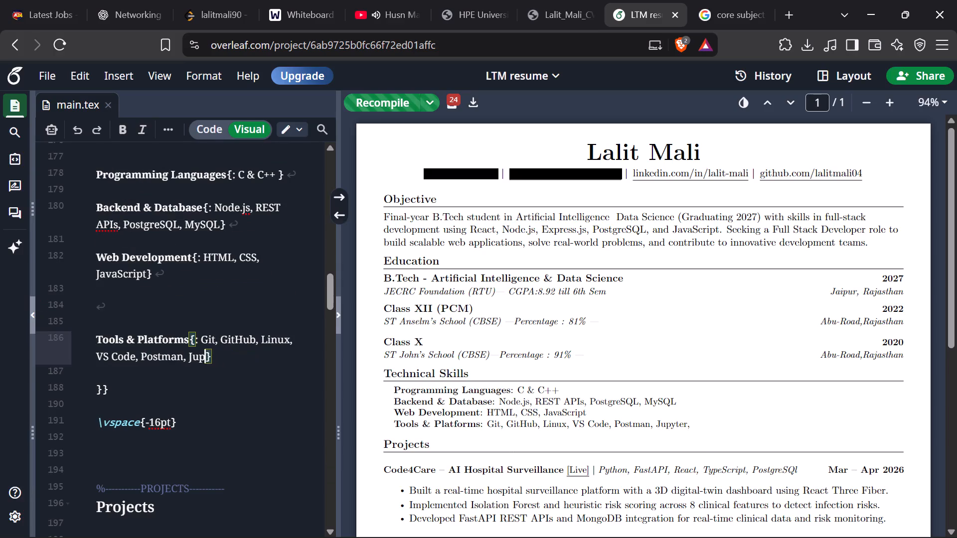
pyautogui.press('BackSpace')
pyautogui.press('BackSpace')
pyautogui.press('BackSpace')
pyautogui.press('BackSpace')
pyautogui.press('BackSpace')
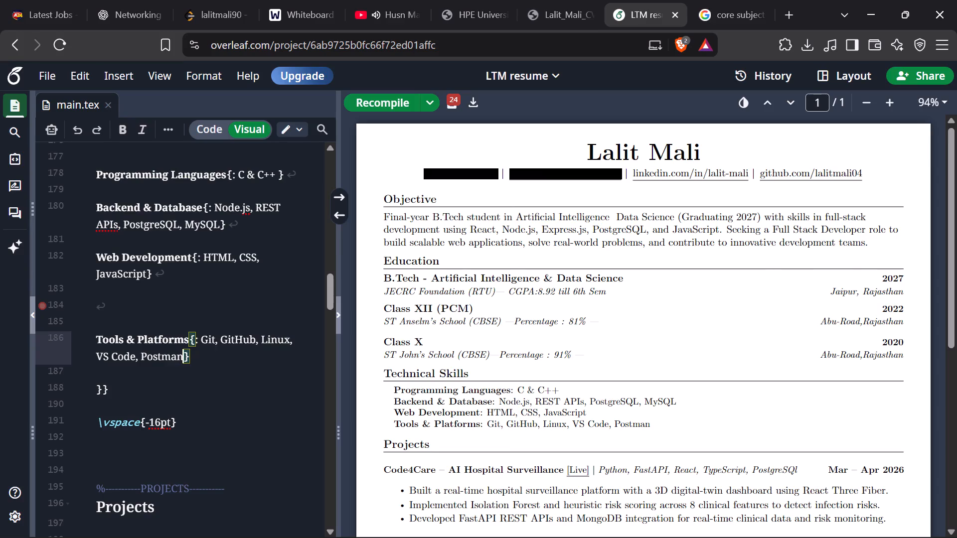
# Replace the BookMySeat project's date under Projects with "Ongoing".
pyautogui.scroll(-3, 261, 360)
pyautogui.scroll(-4, 594, 417)
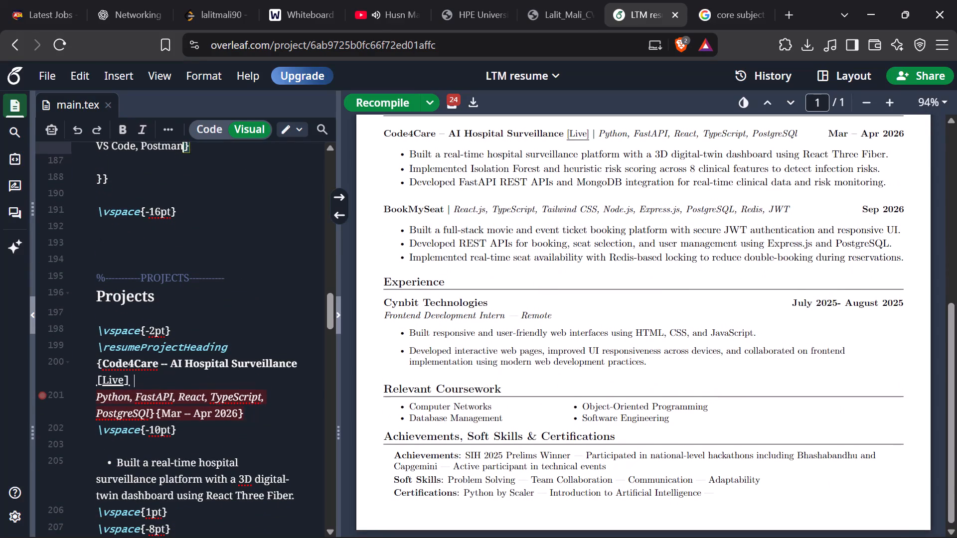
pyautogui.doubleClick(902, 206)
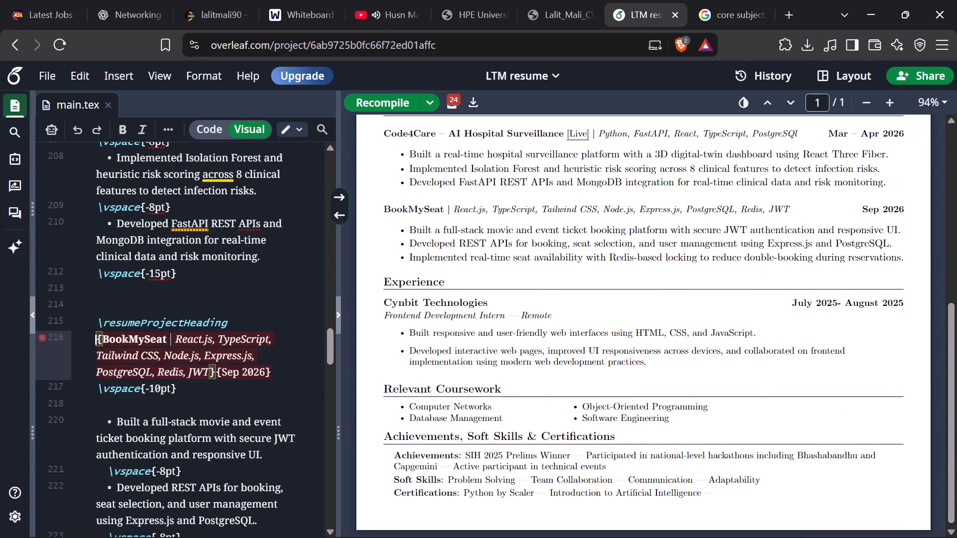
pyautogui.click(265, 370)
pyautogui.press('BackSpace')
pyautogui.press('BackSpace')
pyautogui.press('BackSpace')
pyautogui.press('BackSpace')
pyautogui.press('BackSpace')
pyautogui.press('BackSpace')
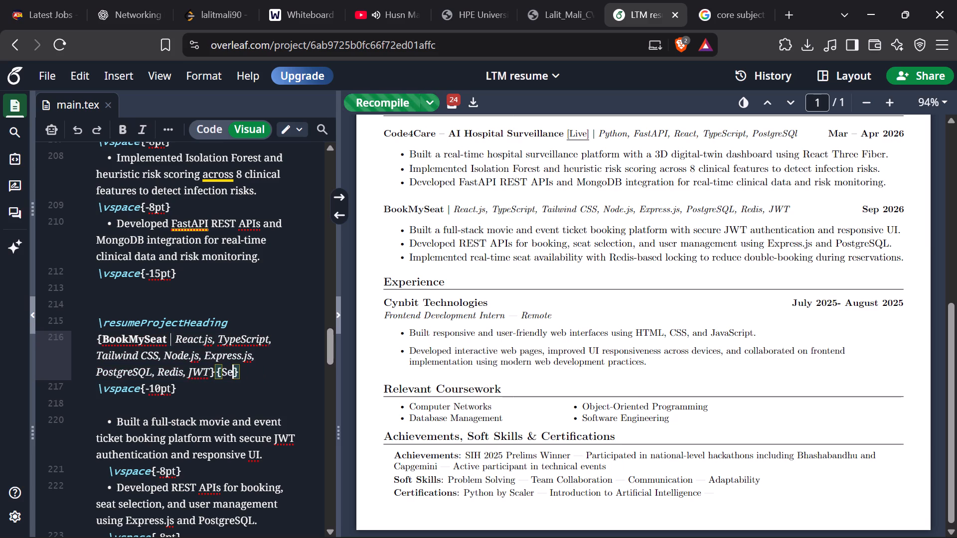
pyautogui.press('BackSpace')
pyautogui.press('BackSpace')
pyautogui.hotkey('shift', 'o')
pyautogui.write('ngoi')
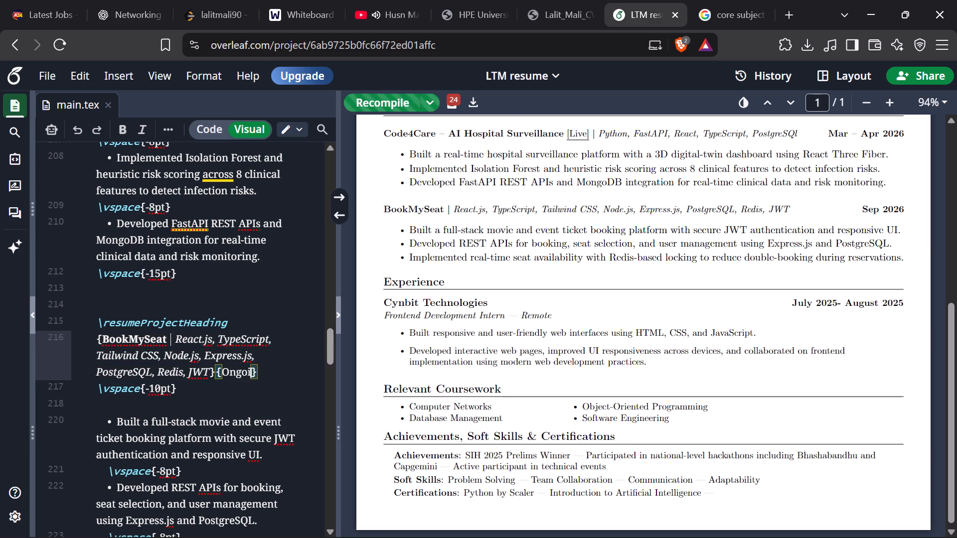
pyautogui.write('ng')
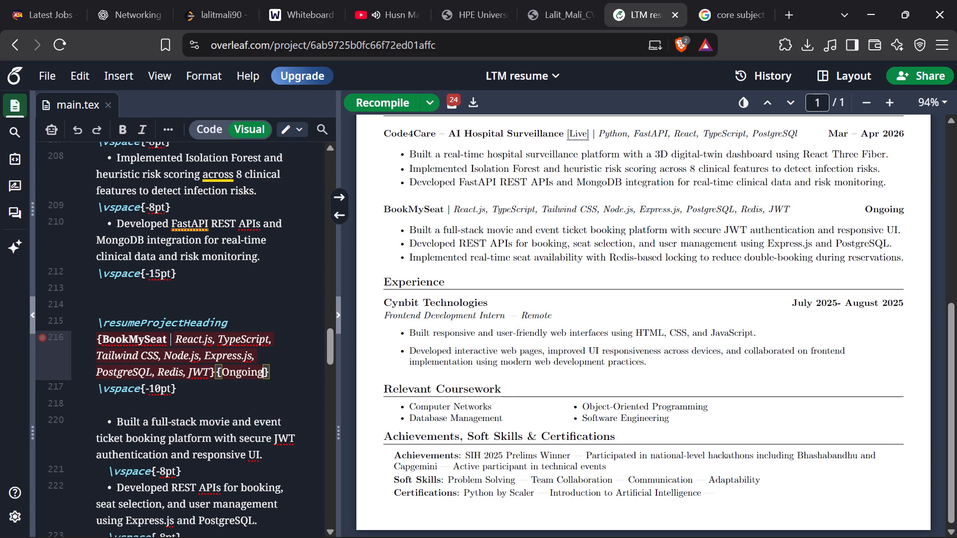
# Ask in the Google search tab for the "spelling of ongoing".
pyautogui.click(731, 0)
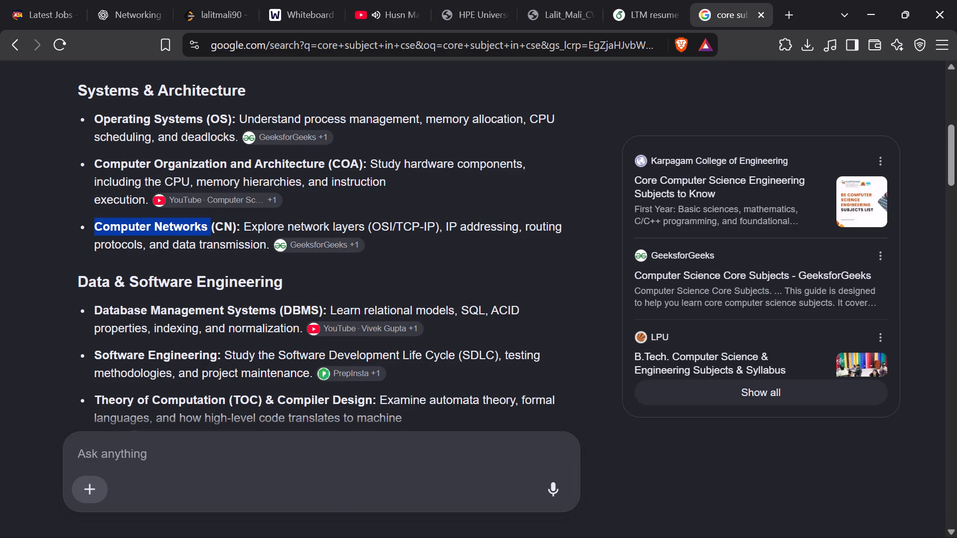
pyautogui.click(245, 451)
pyautogui.write('spelling of ongoing')
pyautogui.press('space')
pyautogui.press('Return')
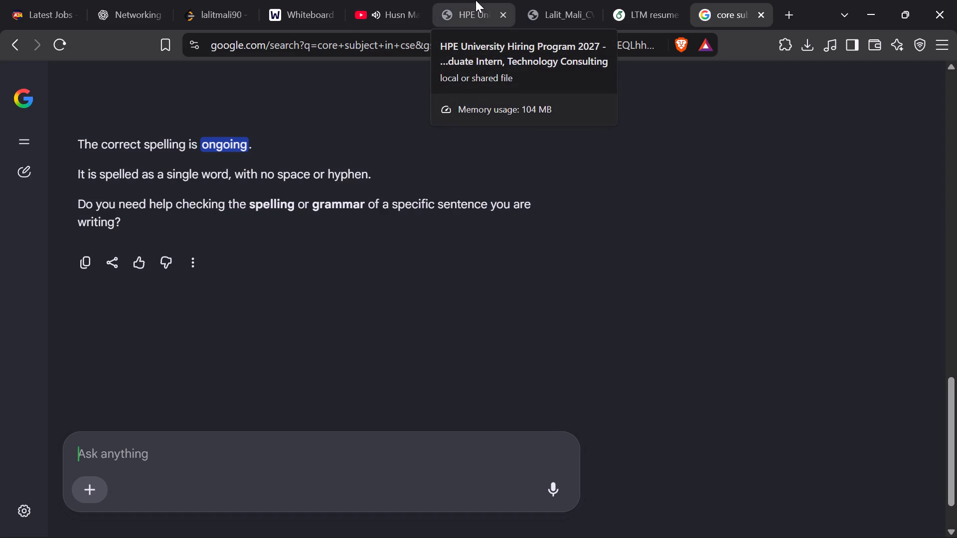
# Return to the LTM resume in Overleaf and review the lower sections of the compiled page.
pyautogui.click(614, 0)
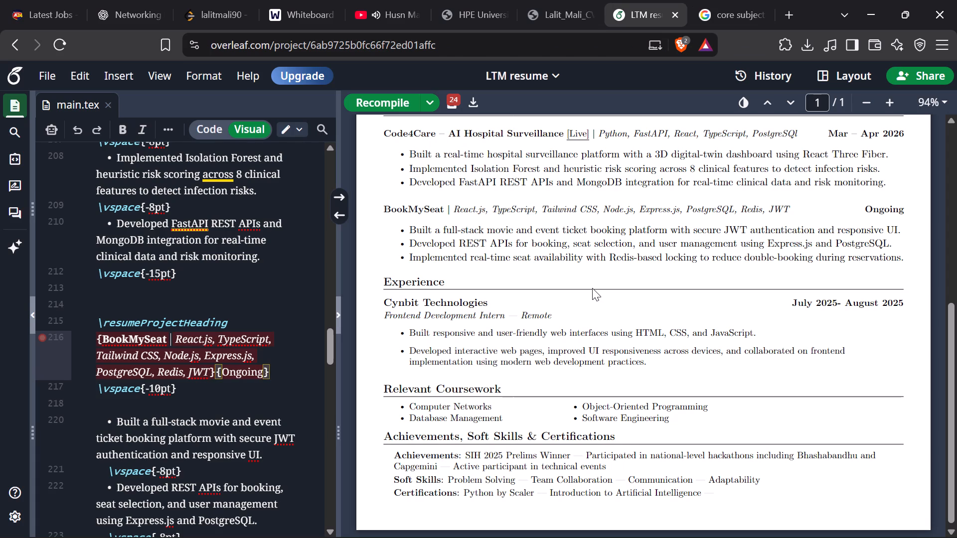
pyautogui.scroll(-2, 592, 288)
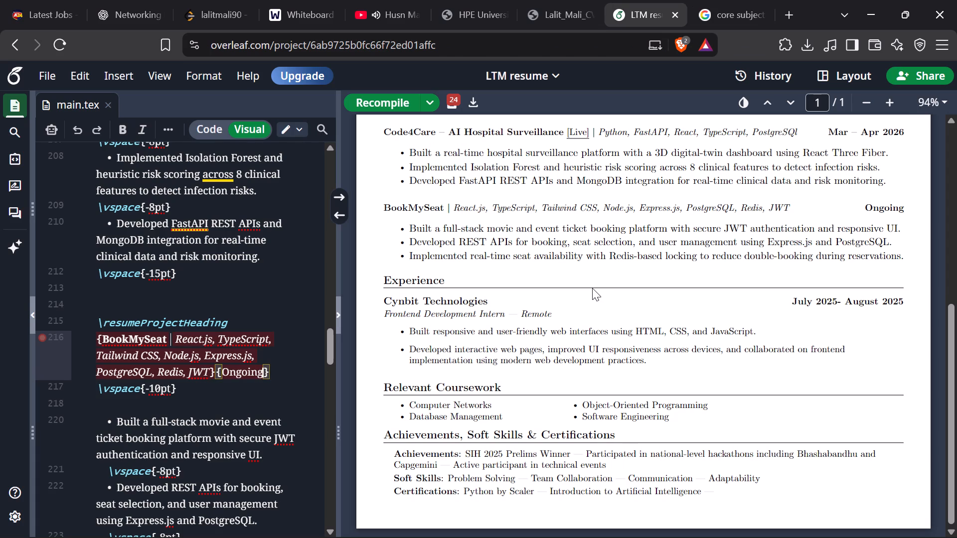
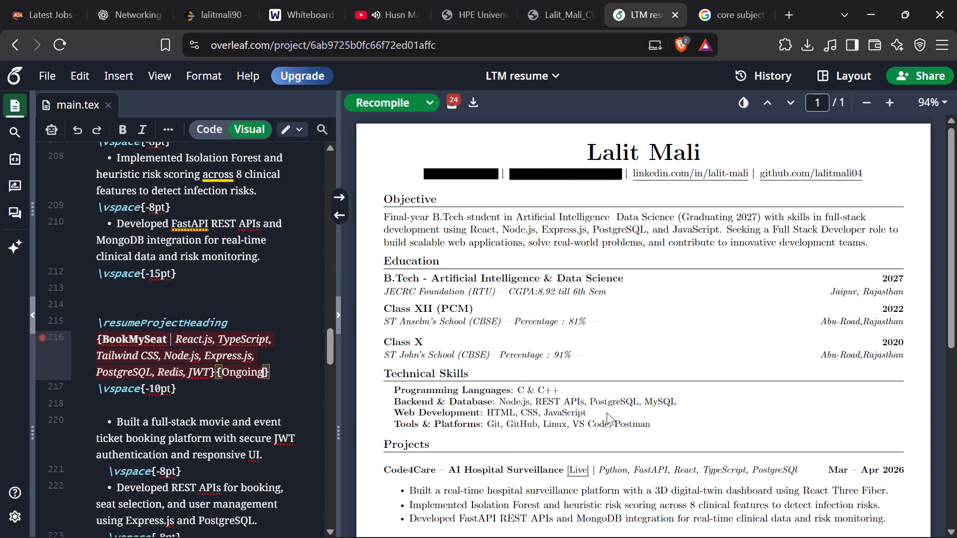
# Proofread the compiled resume from the header through the Projects section, and look at the compile logs before returning to the PDF.
pyautogui.scroll(-1, 593, 357)
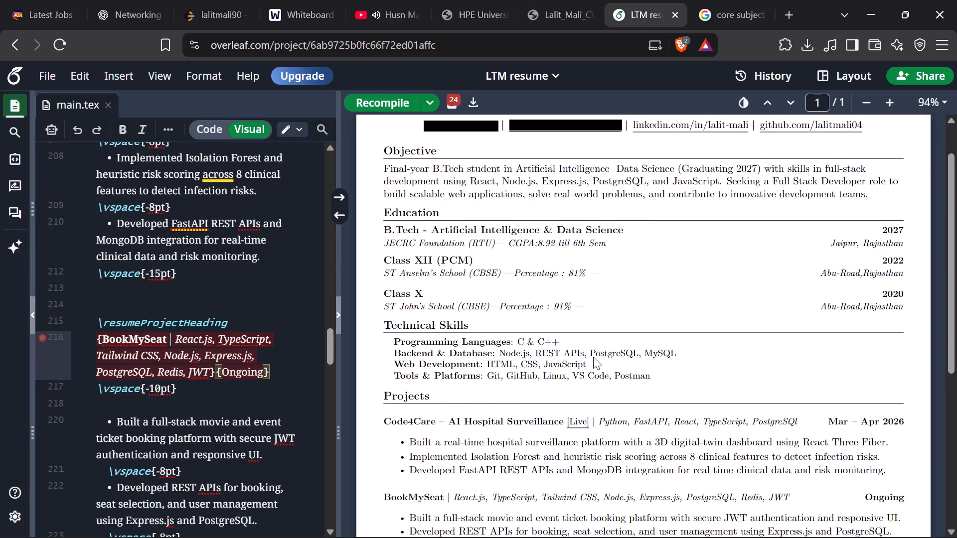
pyautogui.scroll(-3, 593, 357)
pyautogui.scroll(5, 593, 357)
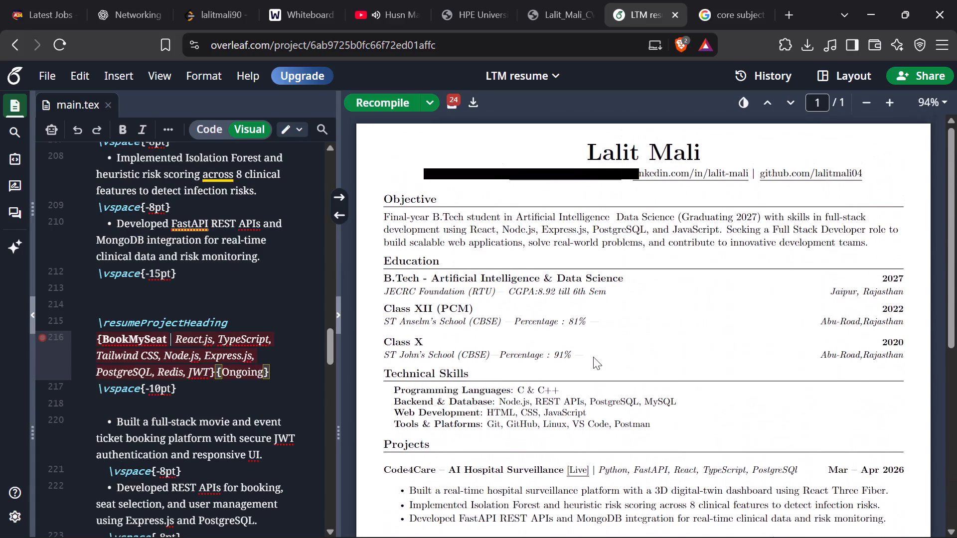
pyautogui.scroll(1, 593, 357)
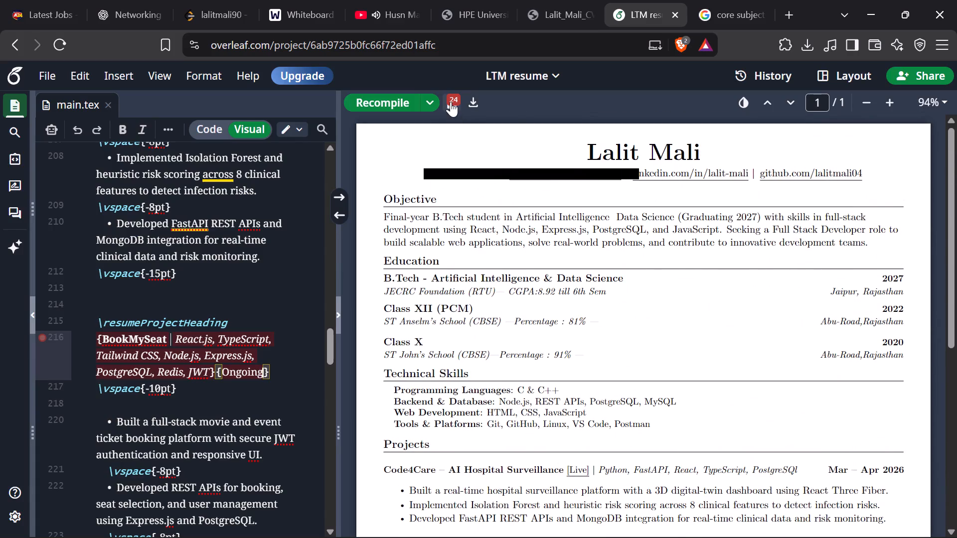
pyautogui.click(451, 102)
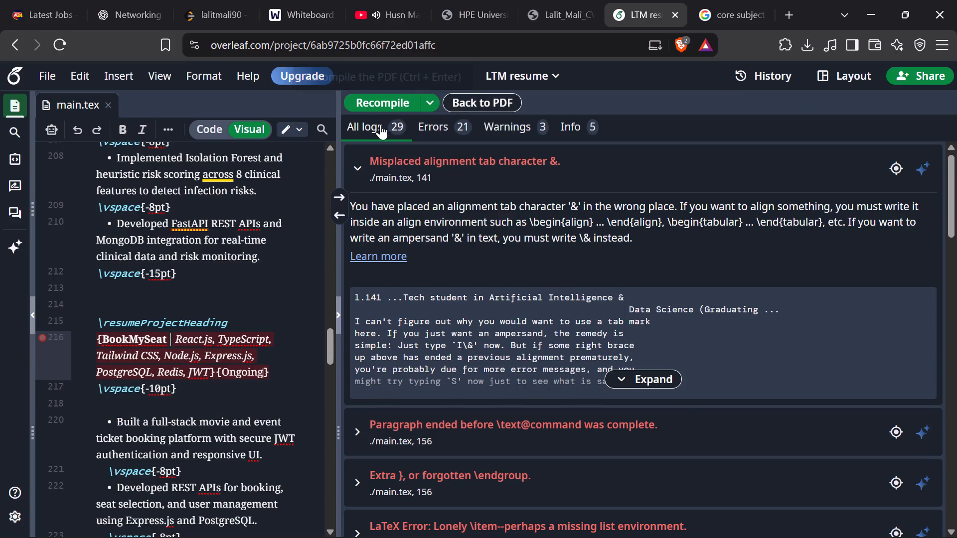
pyautogui.click(457, 106)
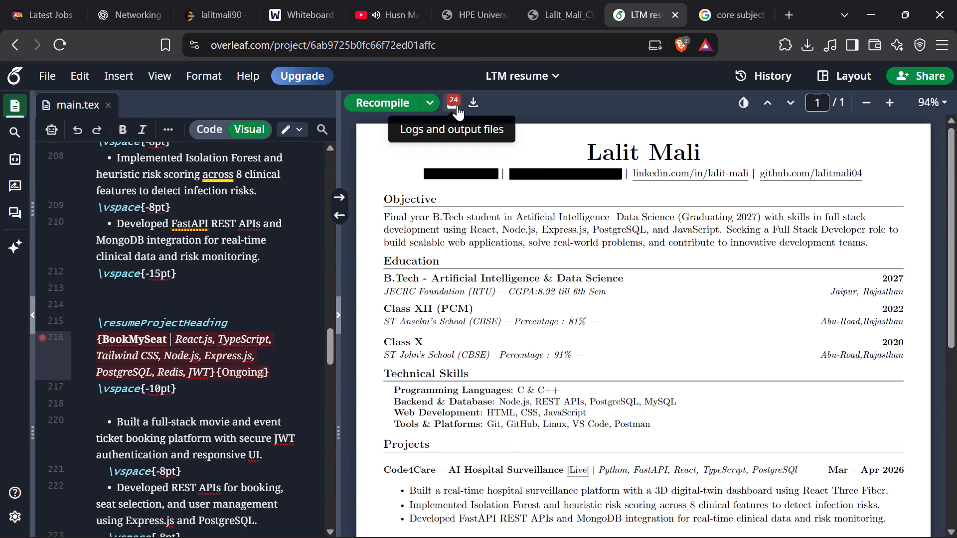
# Check the rest of the compiled resume, from Projects and Experience down to Relevant Coursework and Achievements, Soft Skills & Certifications.
pyautogui.click(388, 0)
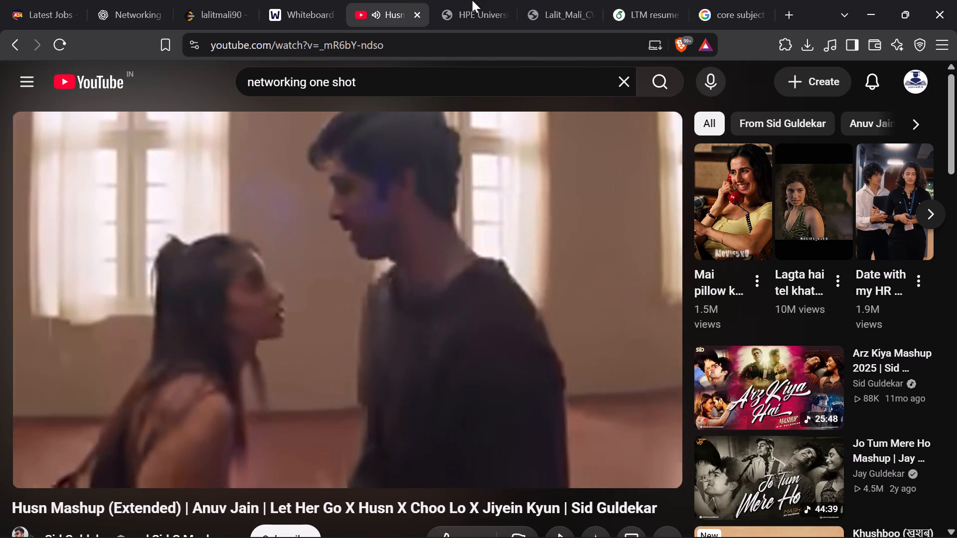
pyautogui.click(610, 0)
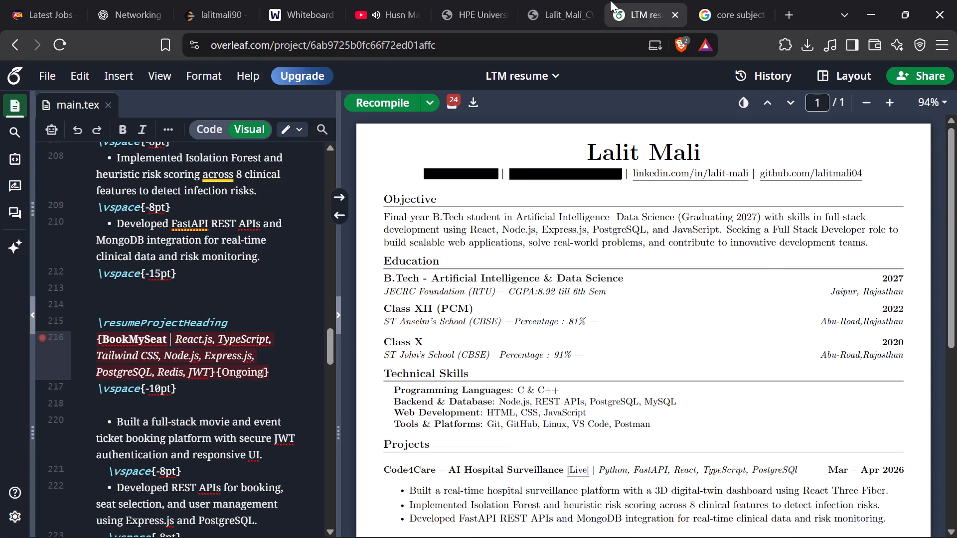
pyautogui.scroll(-1, 590, 318)
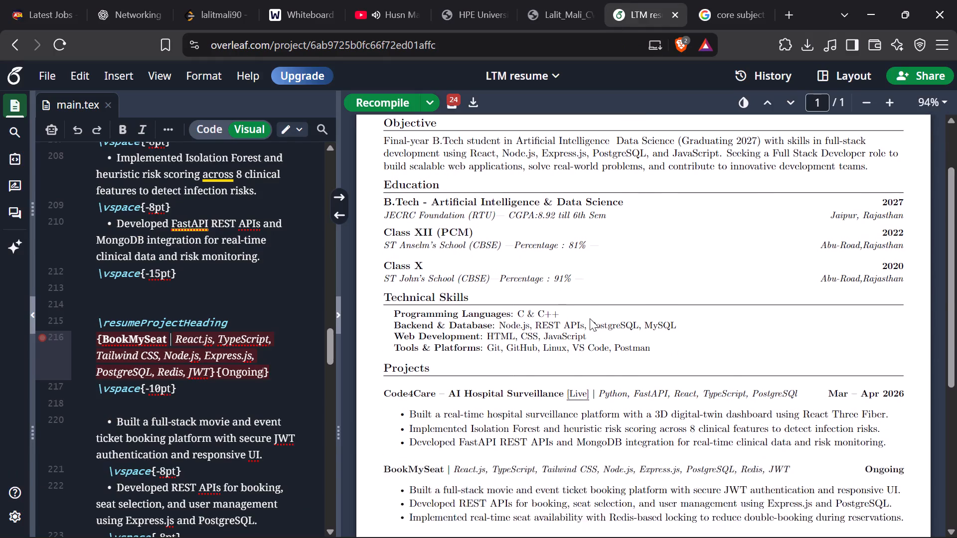
pyautogui.scroll(-3, 590, 318)
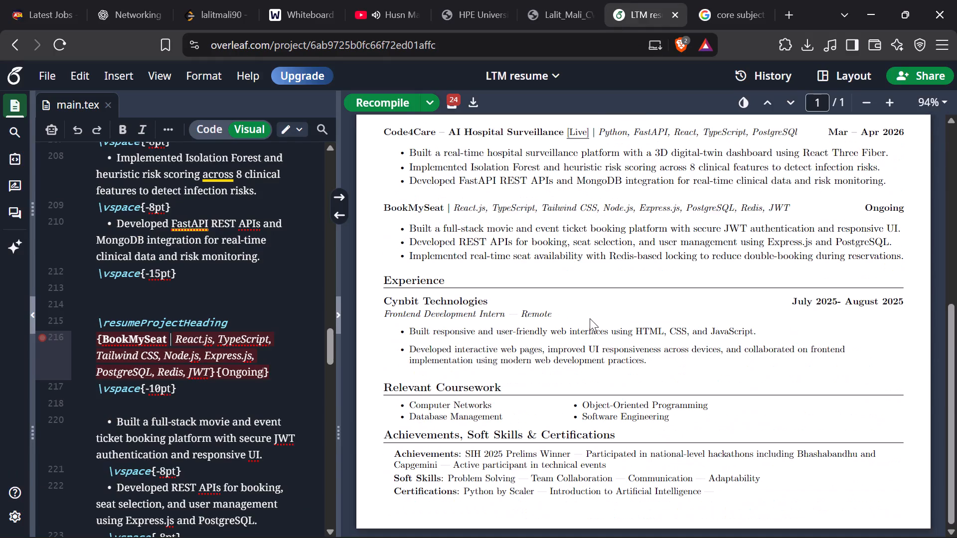
pyautogui.scroll(-2, 590, 318)
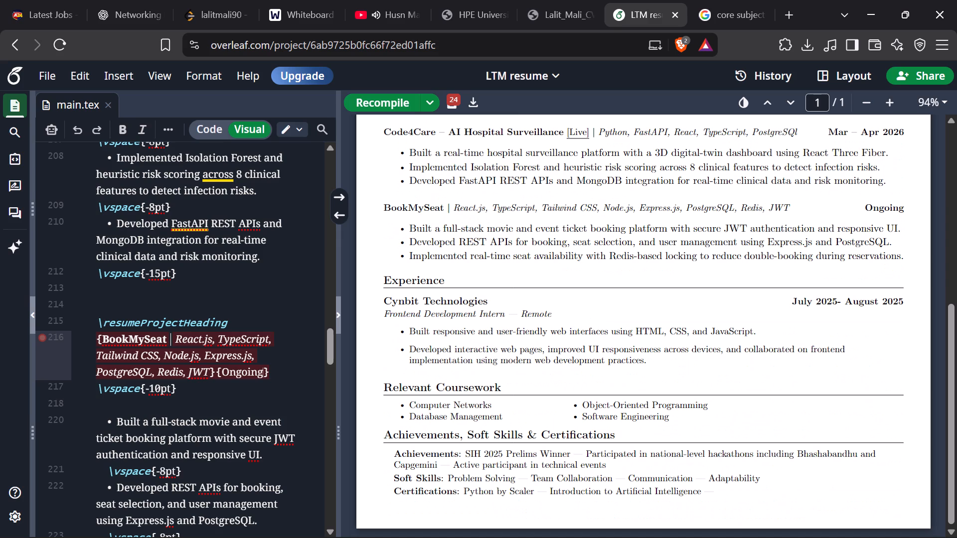
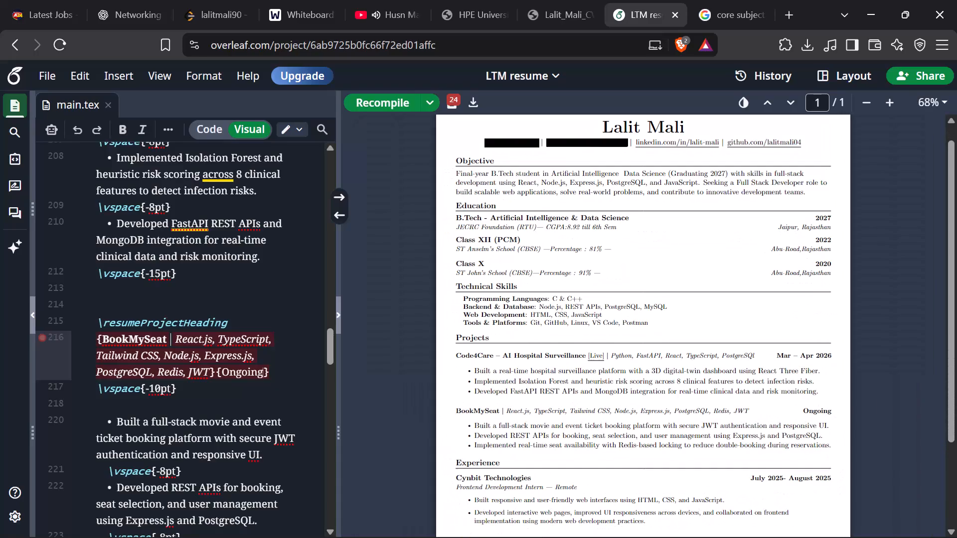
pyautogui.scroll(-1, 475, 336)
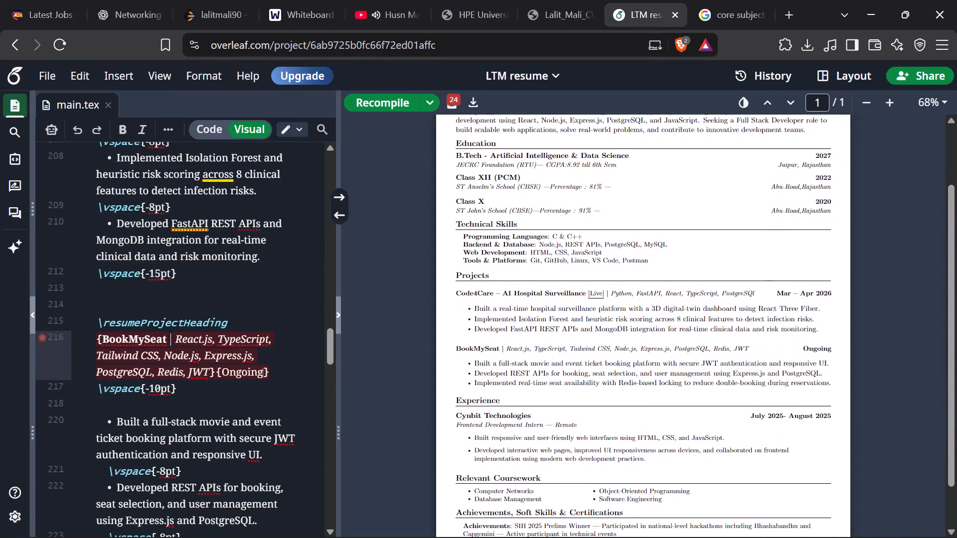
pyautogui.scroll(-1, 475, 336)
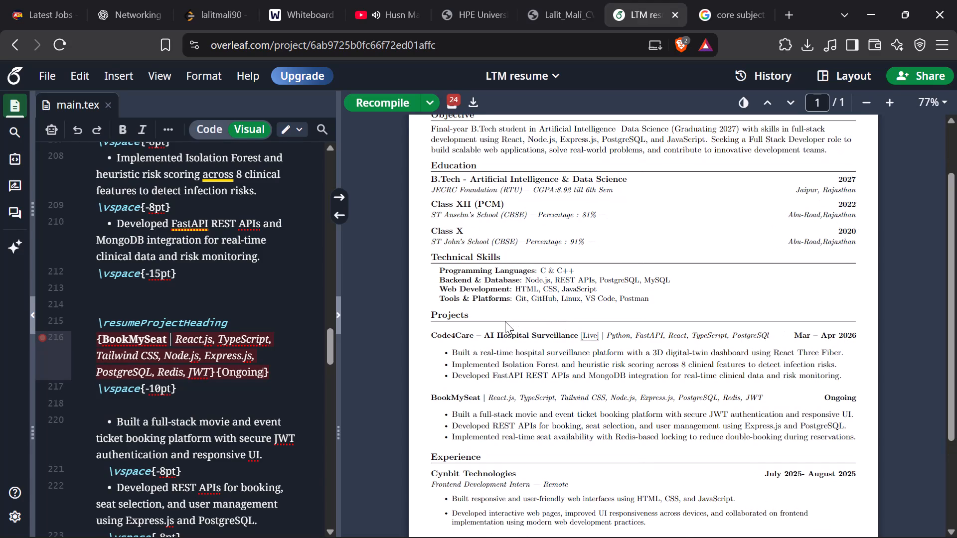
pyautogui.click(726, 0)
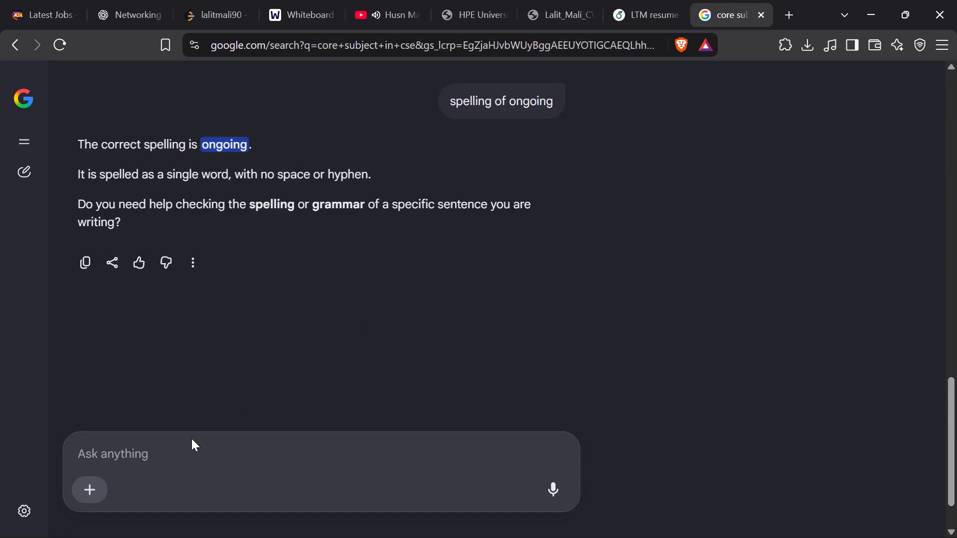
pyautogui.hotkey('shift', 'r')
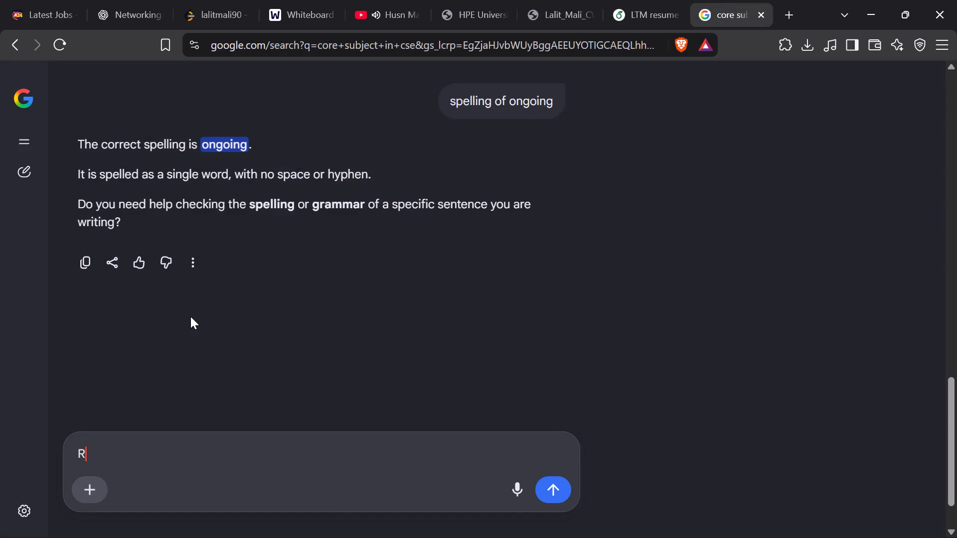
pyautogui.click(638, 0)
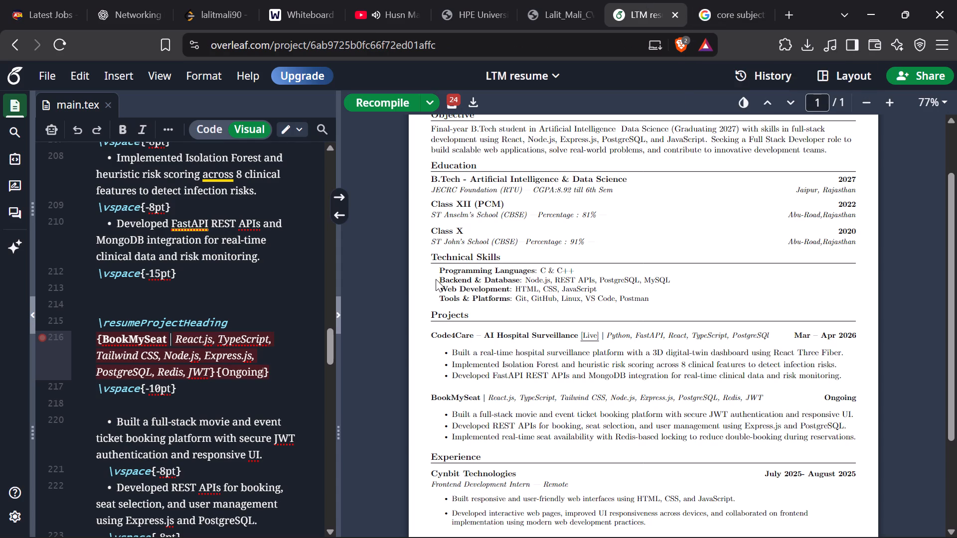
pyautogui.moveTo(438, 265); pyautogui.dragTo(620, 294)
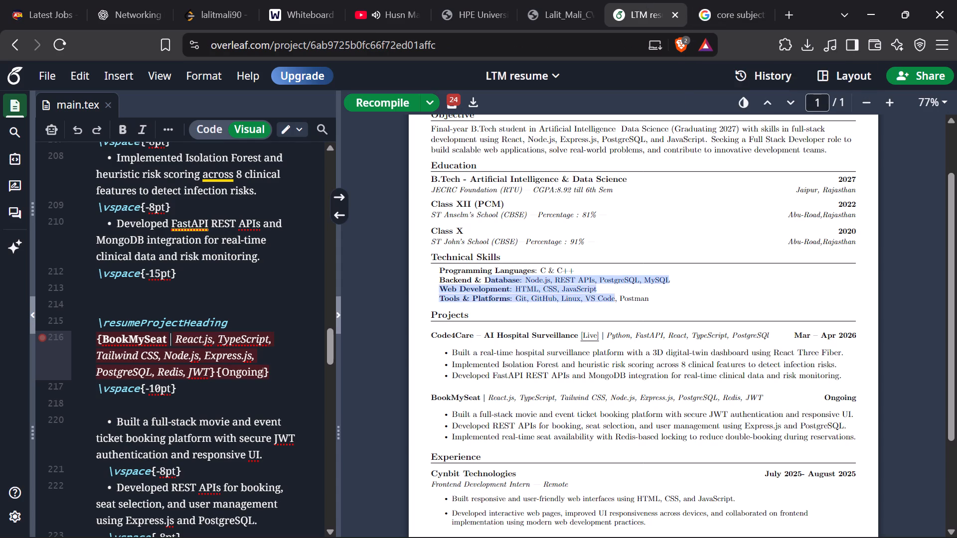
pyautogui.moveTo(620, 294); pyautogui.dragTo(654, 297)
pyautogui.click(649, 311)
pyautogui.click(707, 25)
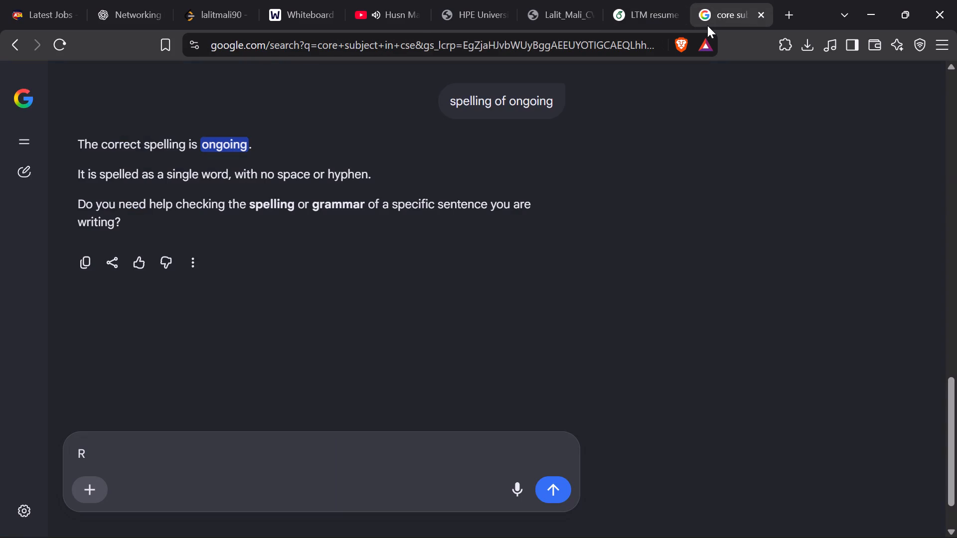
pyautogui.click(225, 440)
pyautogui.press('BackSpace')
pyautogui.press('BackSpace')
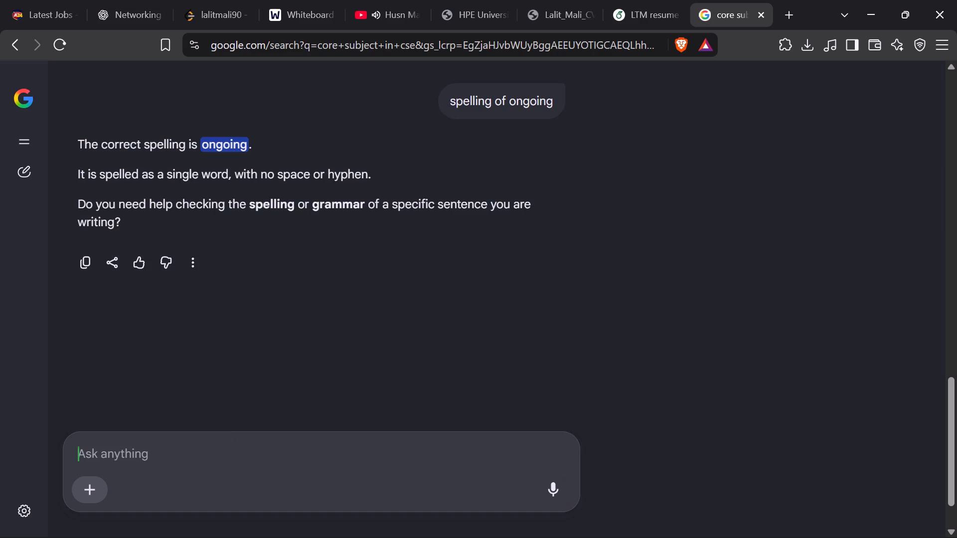
# Switch to YouTube and pause the Husn Mashup (Extended) video that is playing.
pyautogui.click(404, 0)
pyautogui.click(386, 262)
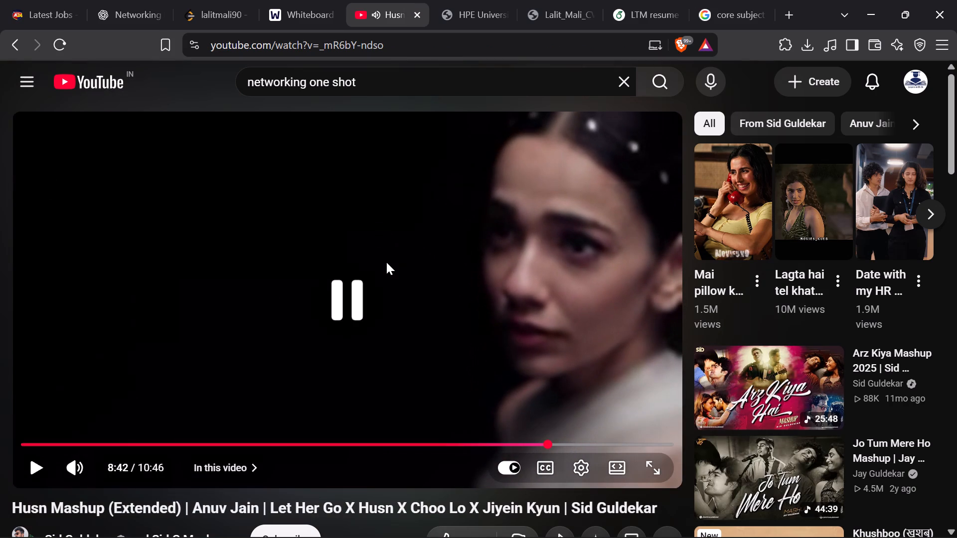
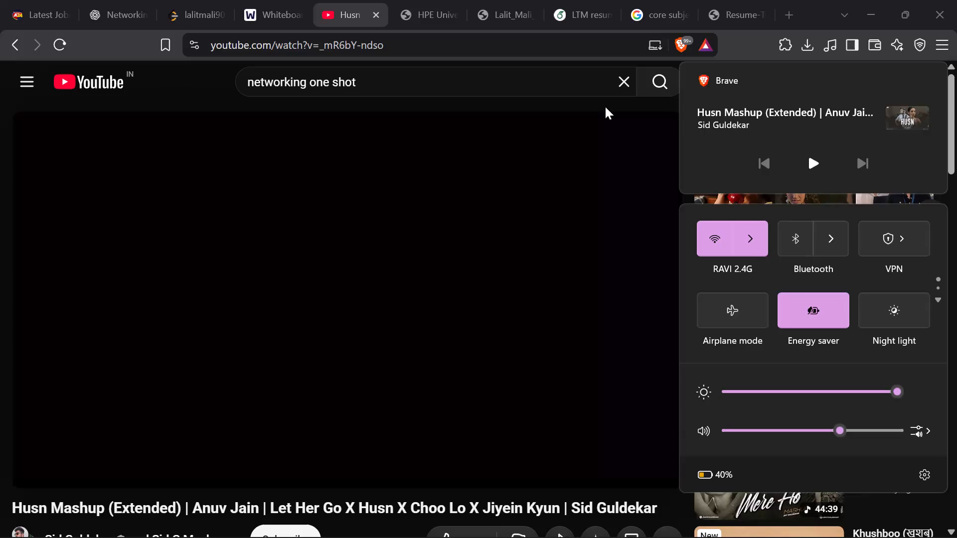
# Search Google for "wazirpur" in a new browser tab and look over the results.
pyautogui.click(786, 0)
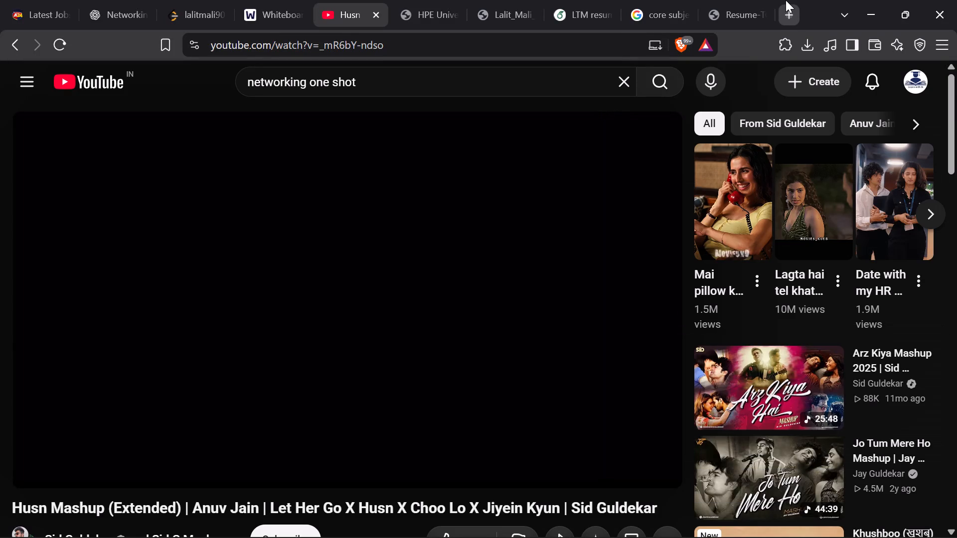
pyautogui.write('wazirpur')
pyautogui.press('space')
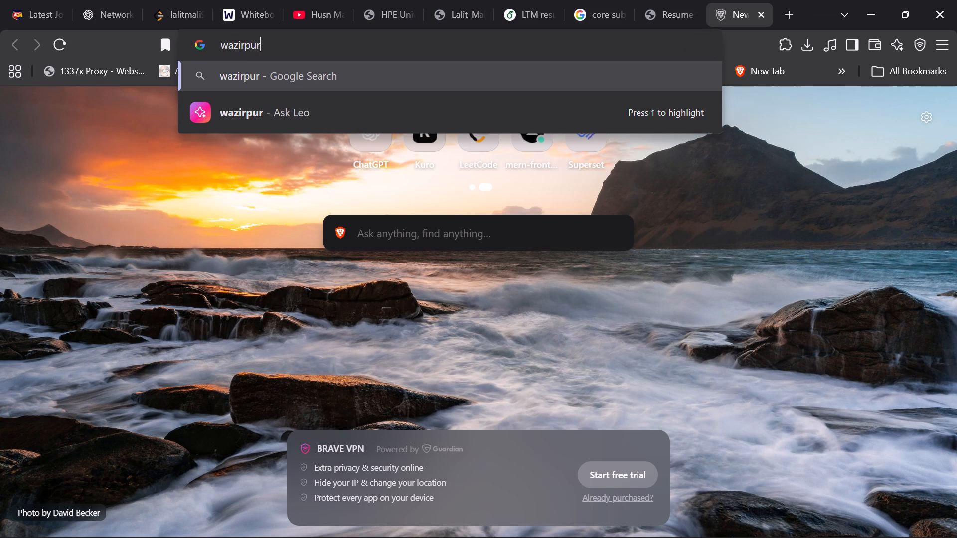
pyautogui.press('Return')
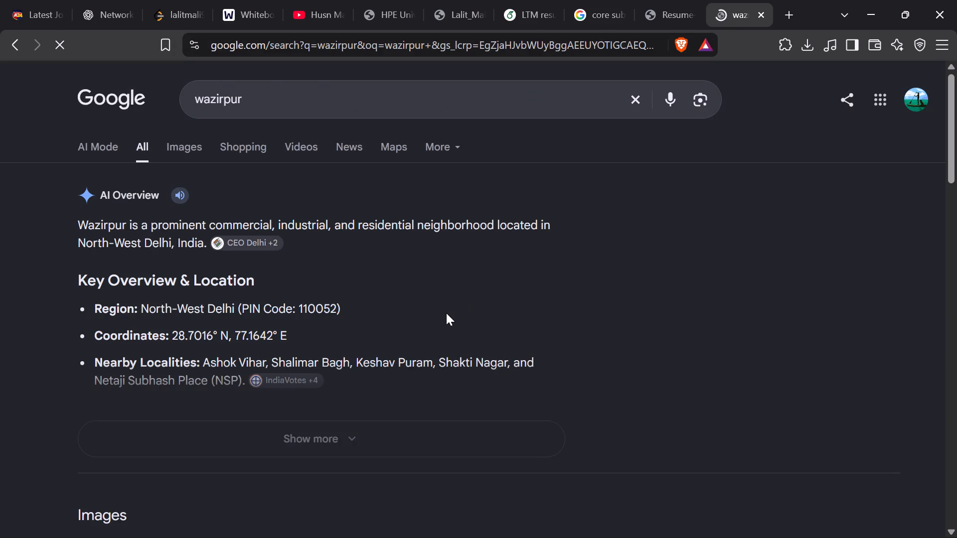
pyautogui.scroll(-3, 446, 313)
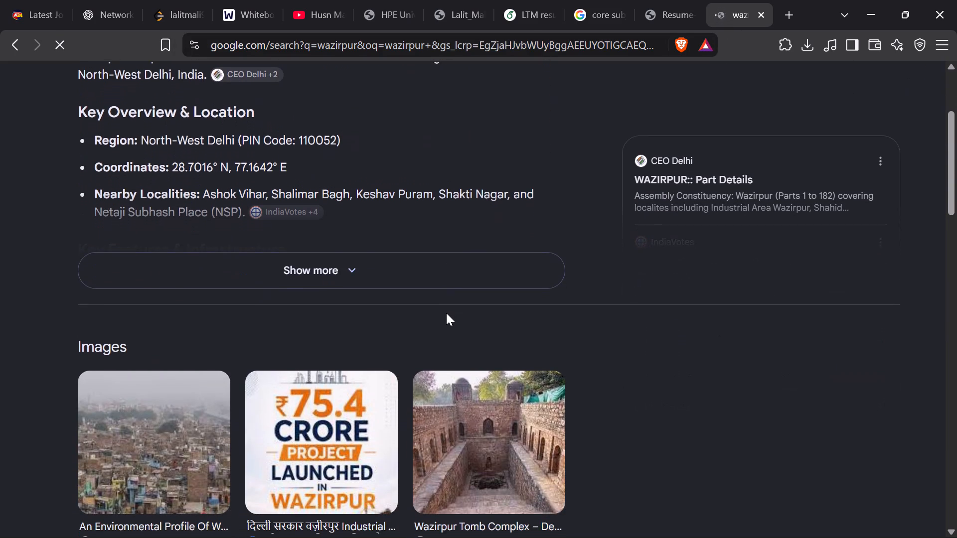
pyautogui.scroll(2, 446, 313)
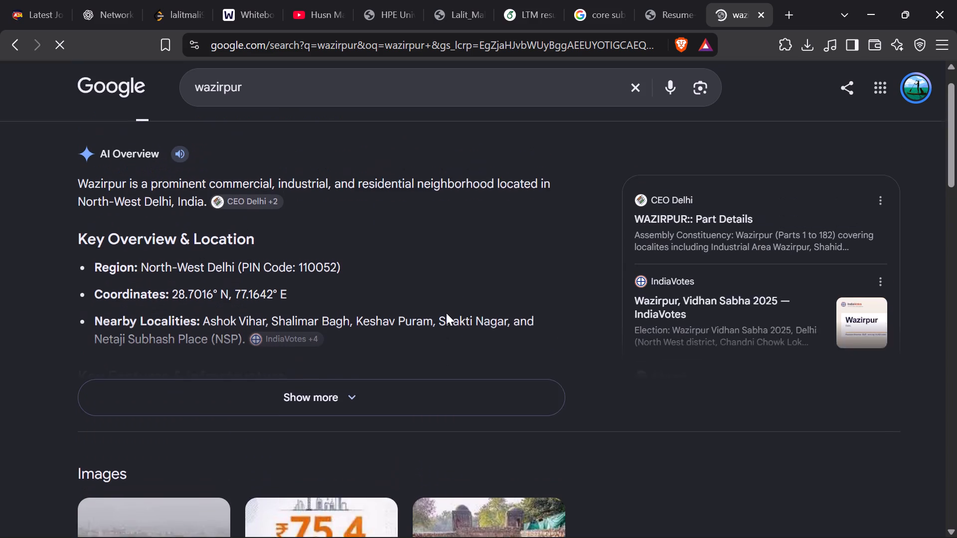
pyautogui.scroll(2, 446, 313)
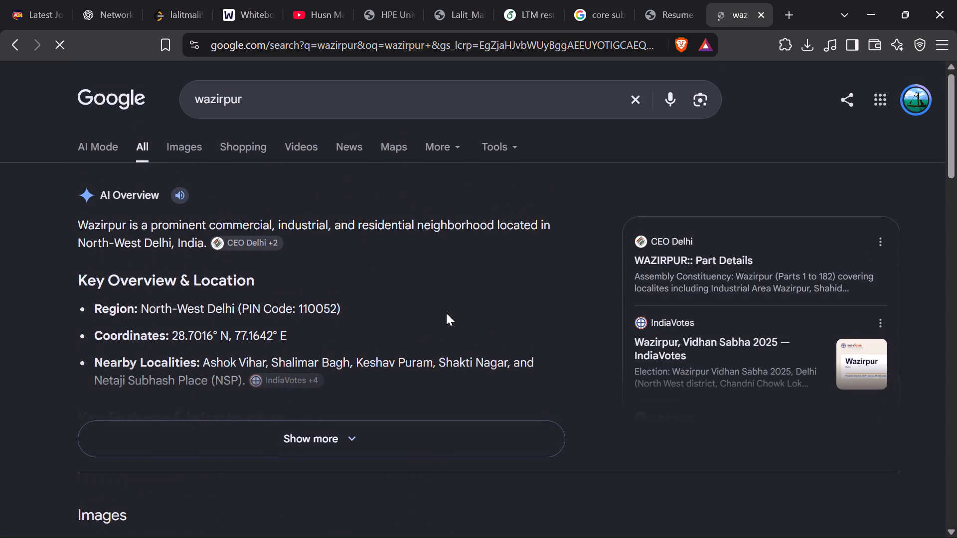
pyautogui.scroll(1, 446, 313)
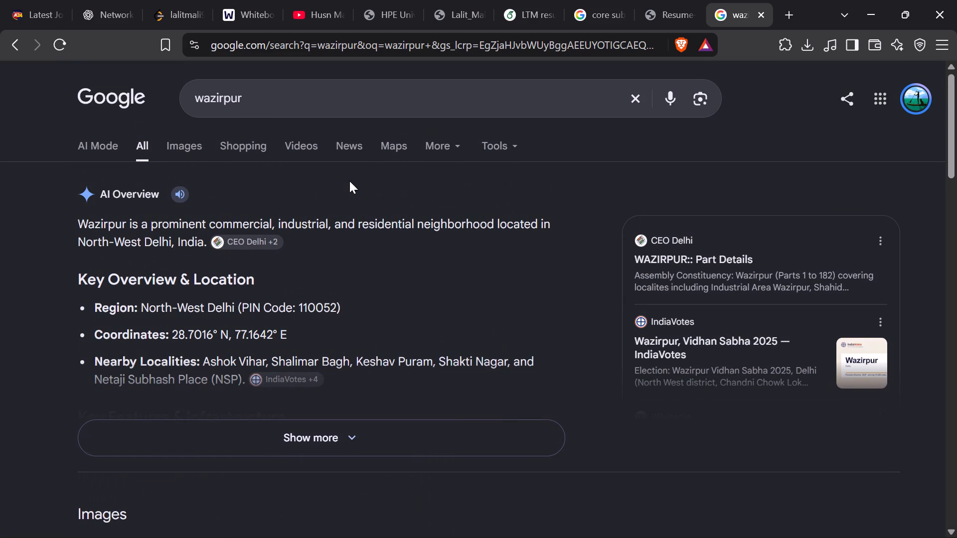
# Refine the Google search to "wazirpur rajasthan" using the suggested query.
pyautogui.click(274, 103)
pyautogui.press('space')
pyautogui.press('r')
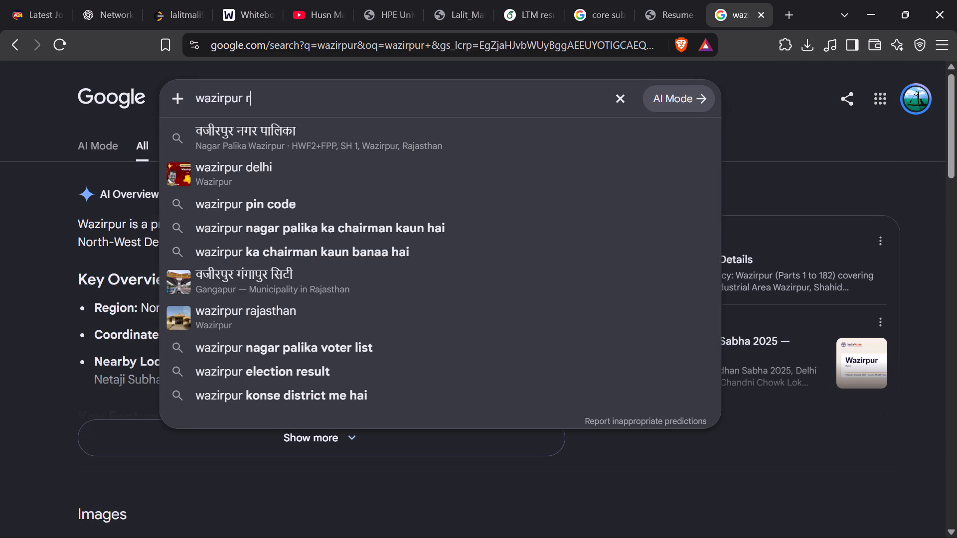
pyautogui.press('Down')
pyautogui.press('Return')
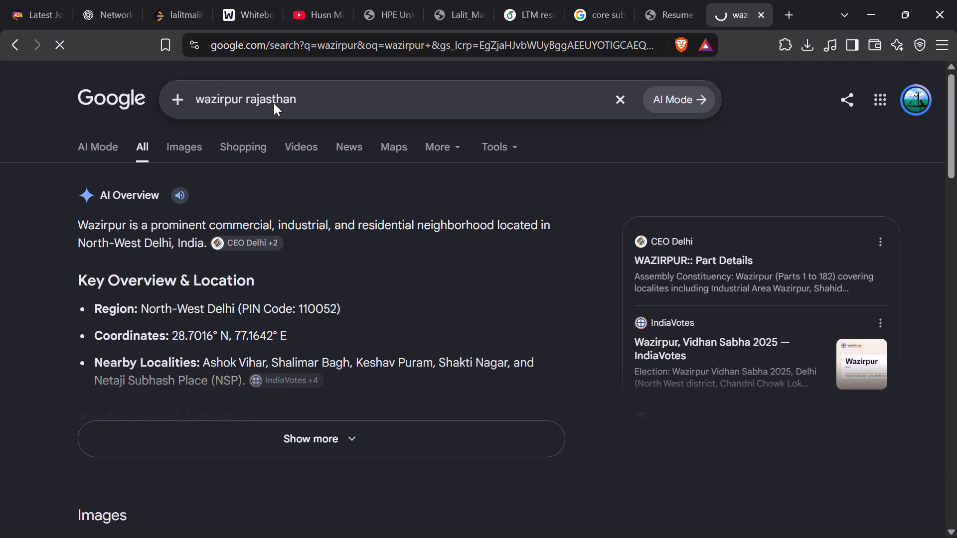
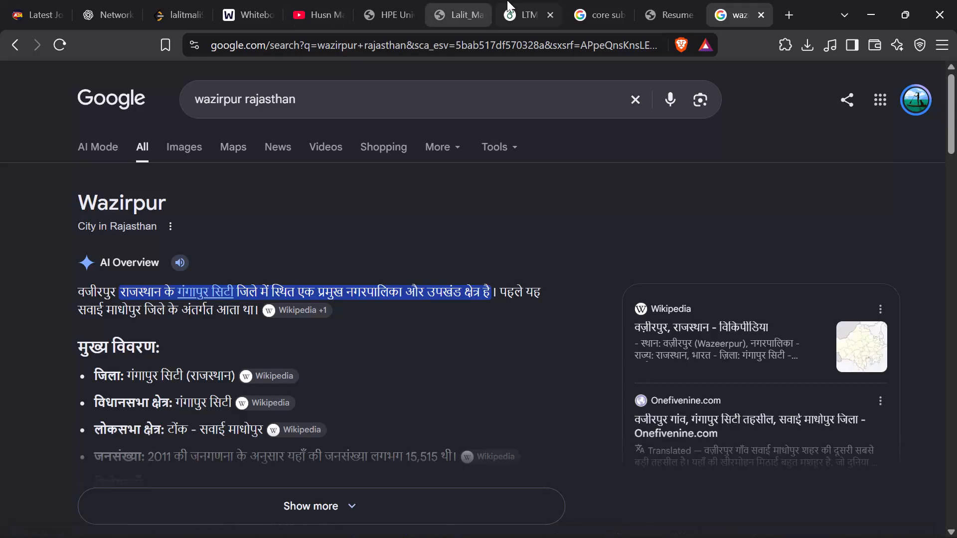
# Return to the LTM resume in Overleaf and download its PDF to the Downloads folder as raw_resume_HPE.
pyautogui.click(508, 0)
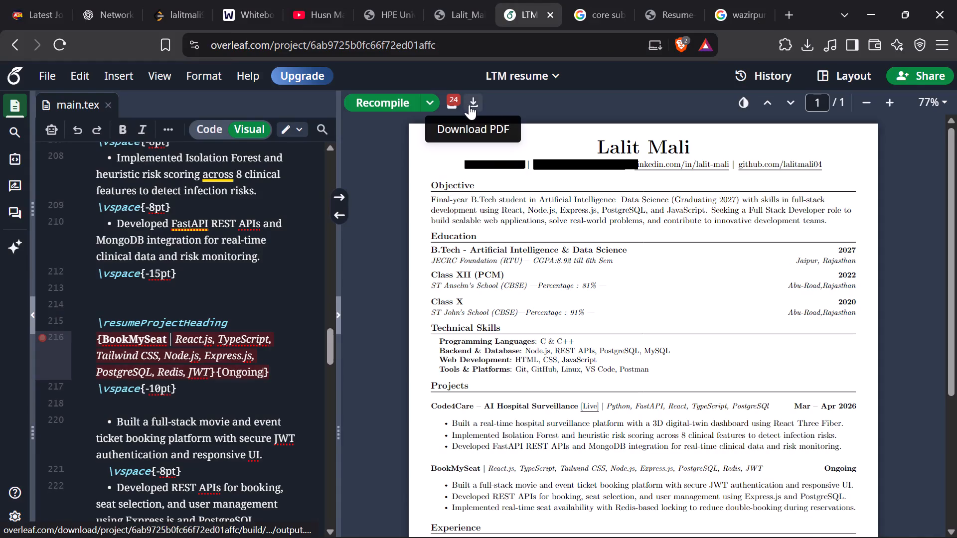
pyautogui.click(469, 105)
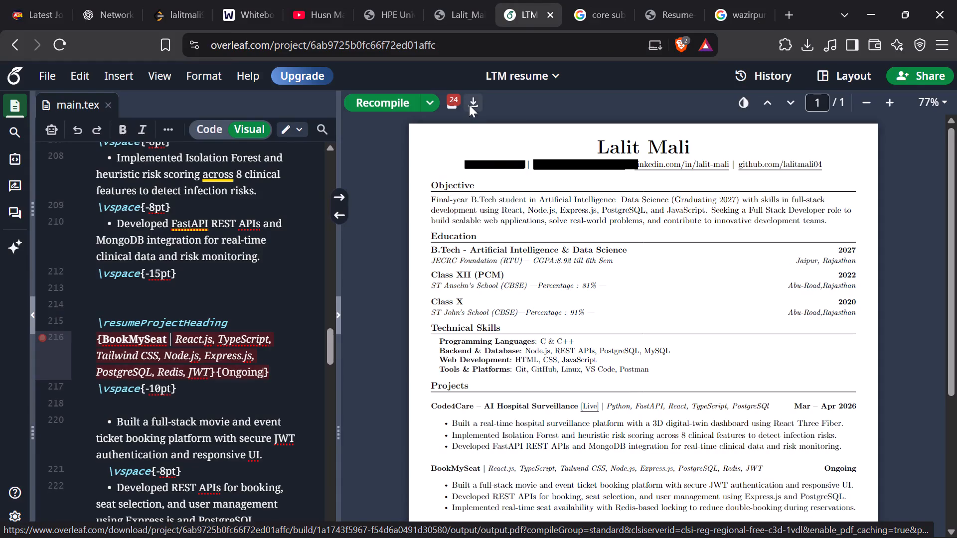
pyautogui.press('BackSpace')
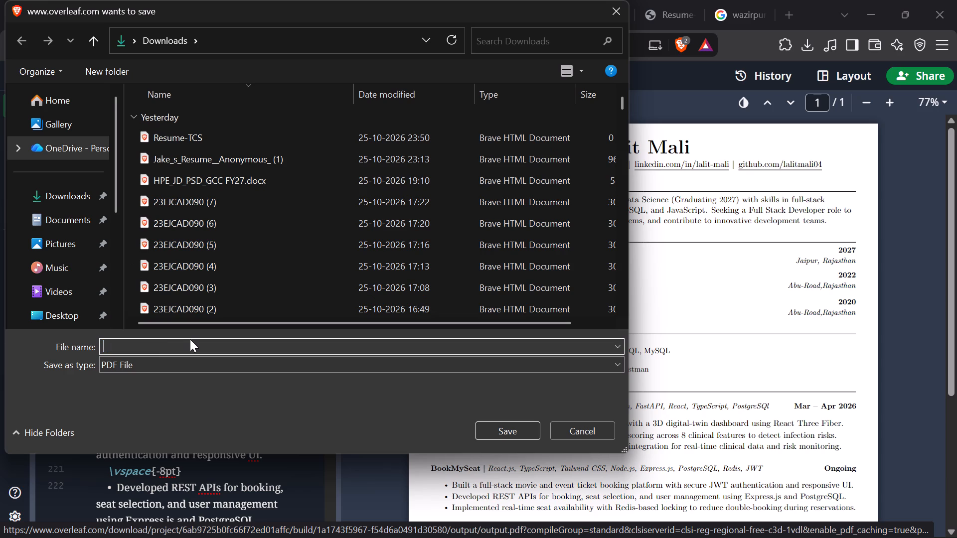
pyautogui.write('raw')
pyautogui.write('_res')
pyautogui.write('ume')
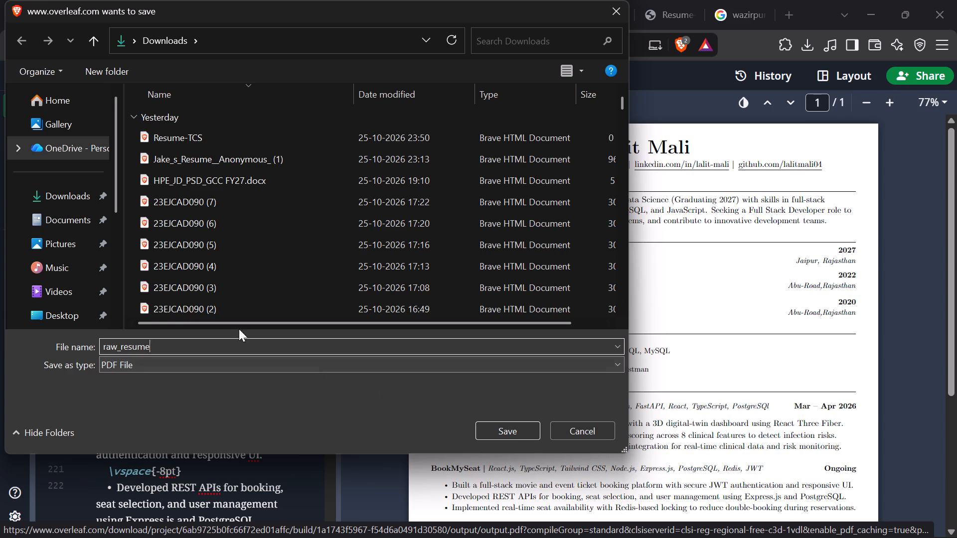
pyautogui.click(73, 200)
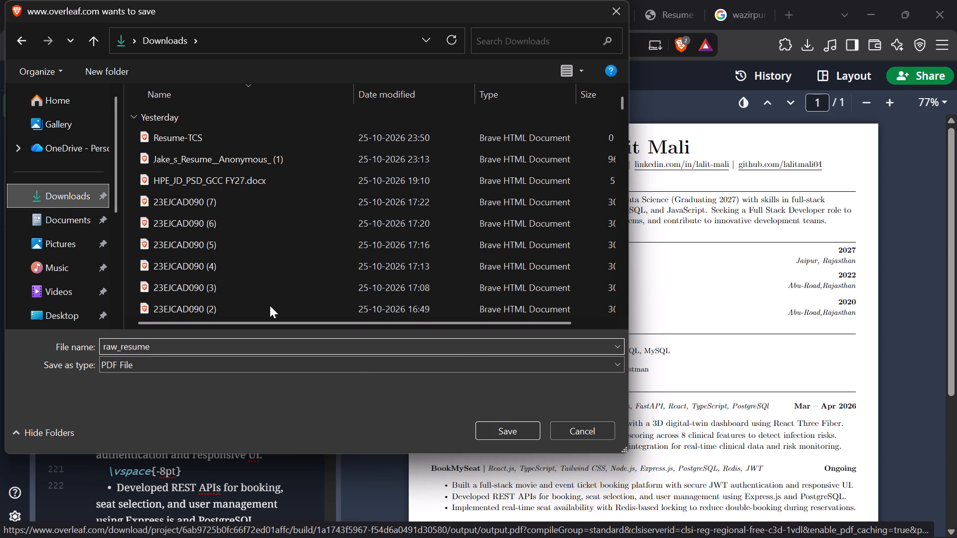
pyautogui.click(224, 346)
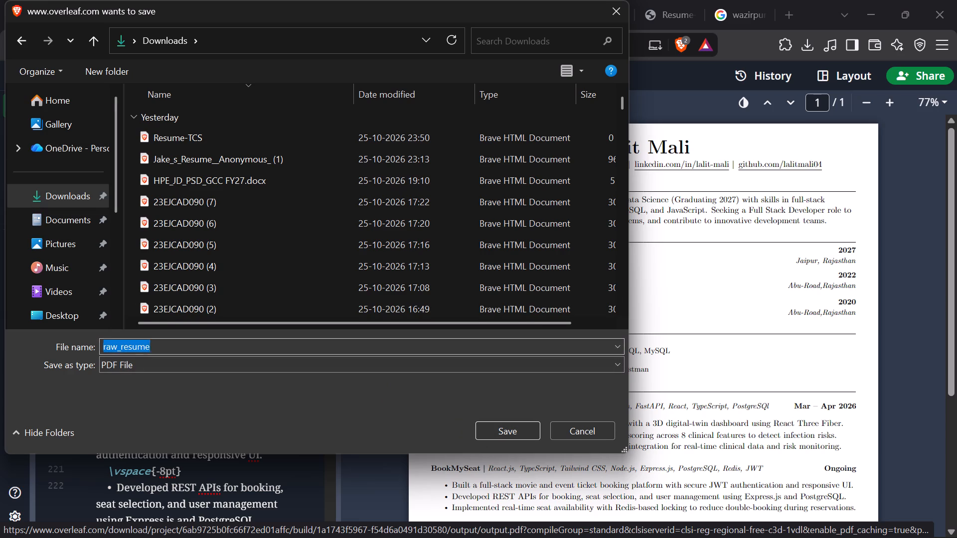
pyautogui.click(224, 346)
pyautogui.click(224, 346)
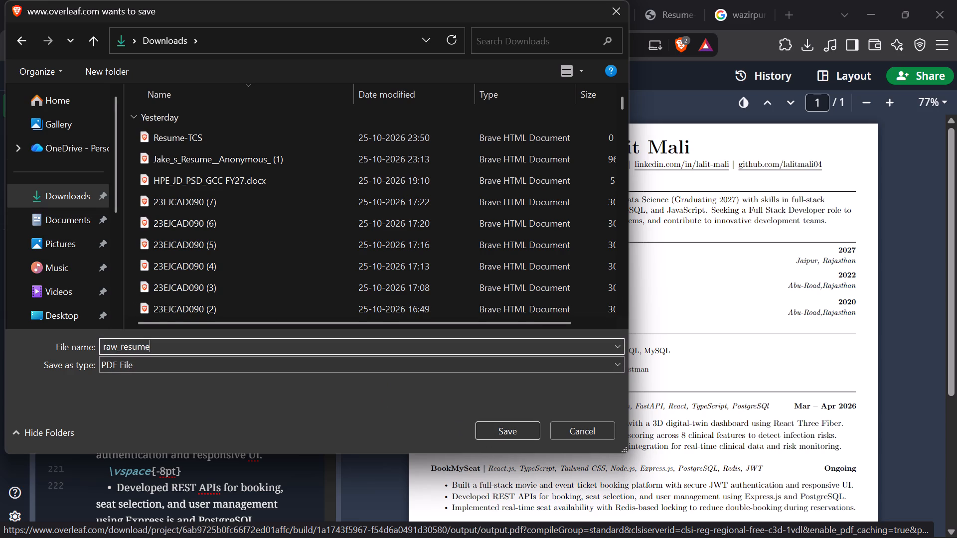
pyautogui.hotkey('shift', '_')
pyautogui.write('HPE')
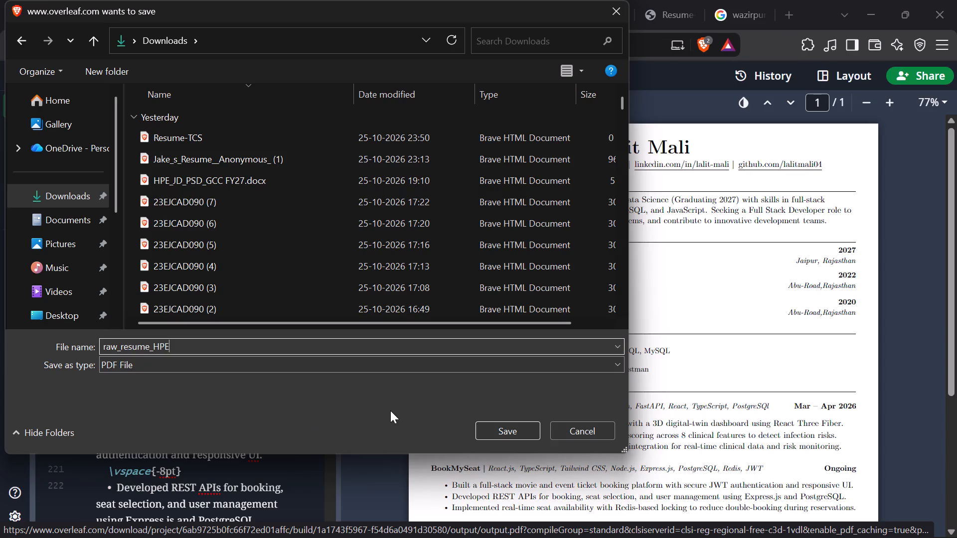
pyautogui.click(479, 428)
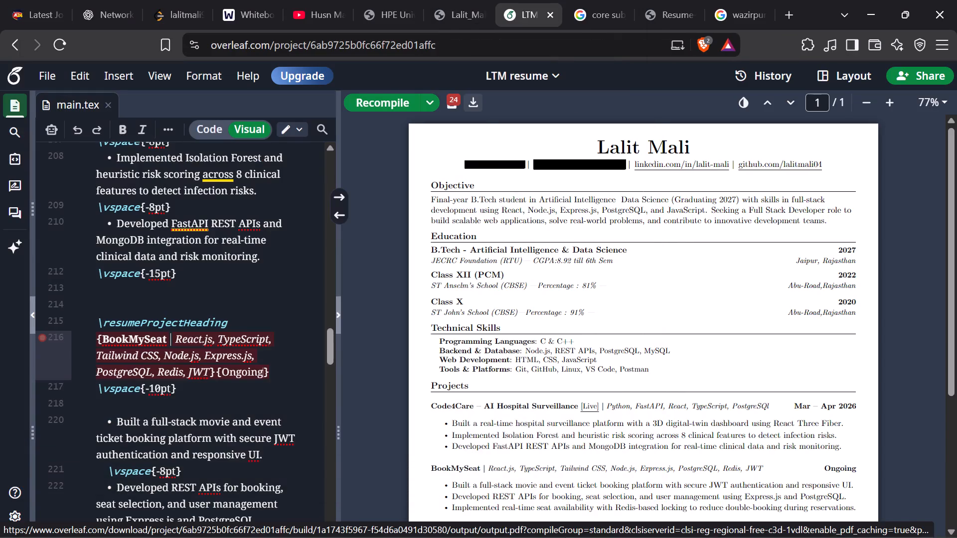
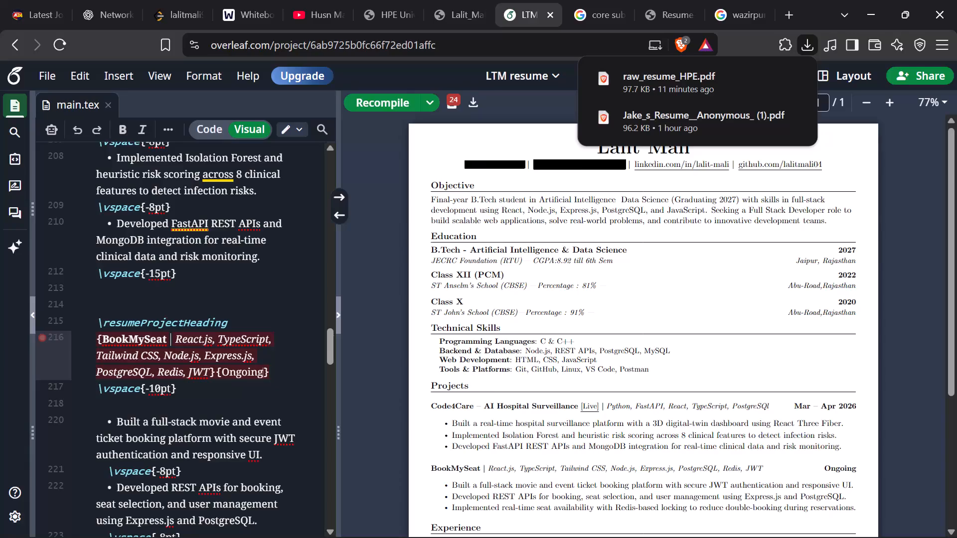
# Remove TypeScript and its extra comma from the BookMySeat project's technology list in the resume source.
pyautogui.click(648, 286)
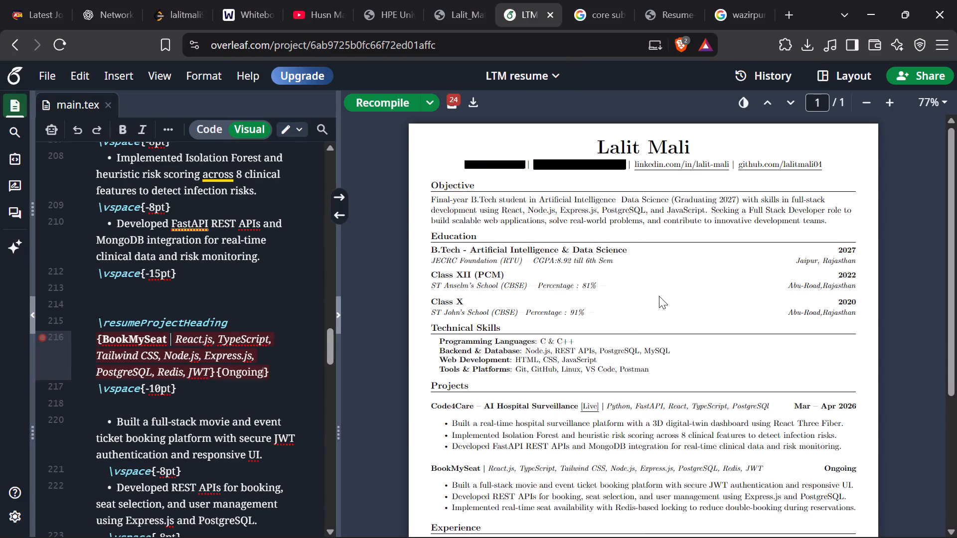
pyautogui.scroll(-2, 659, 296)
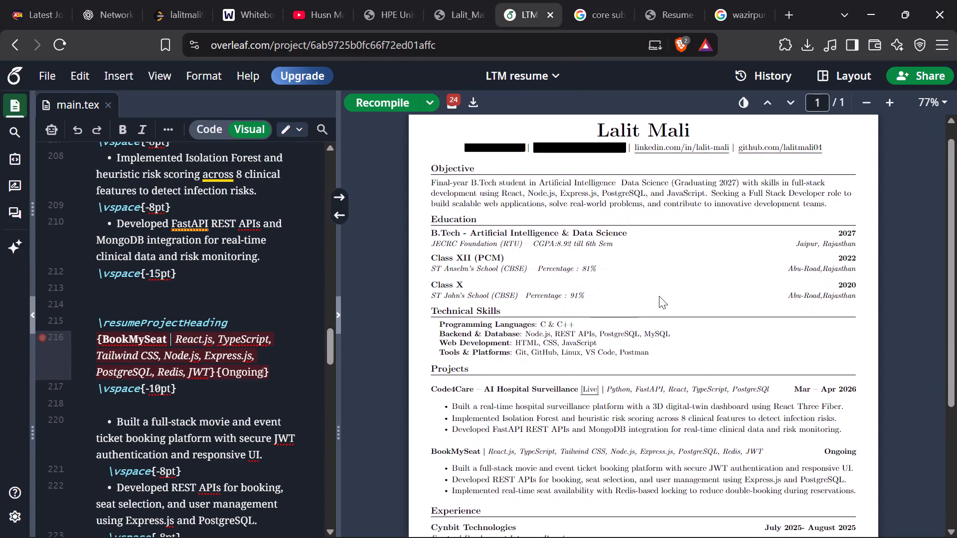
pyautogui.scroll(-1, 659, 296)
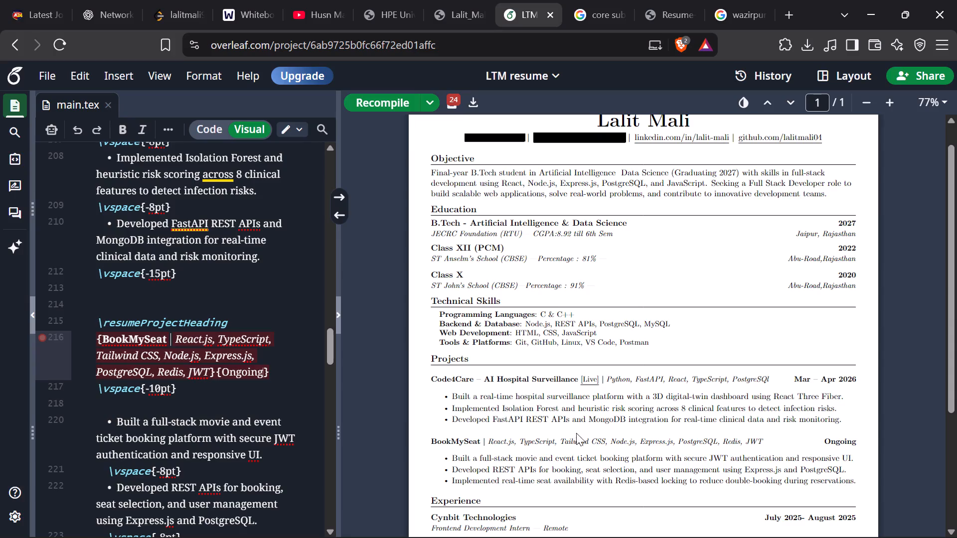
pyautogui.doubleClick(539, 444)
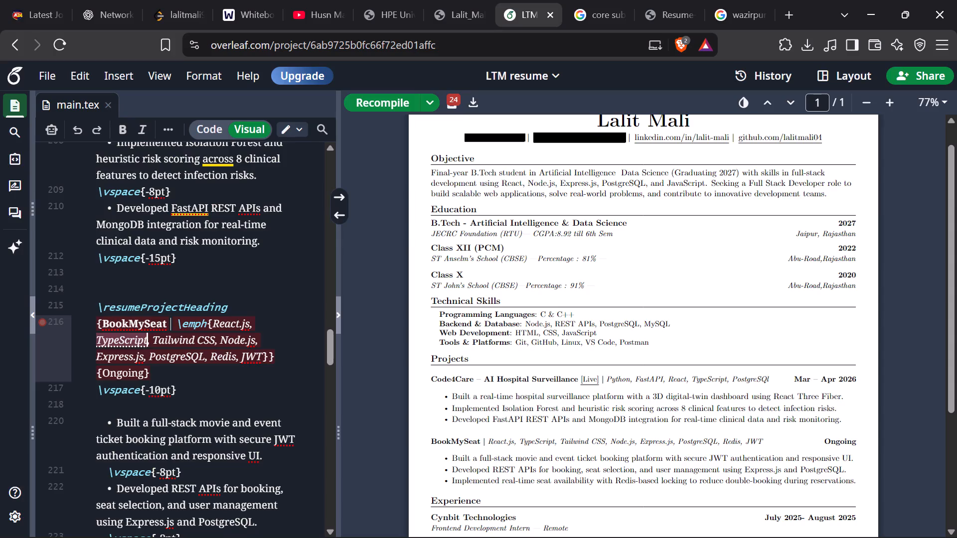
pyautogui.press('BackSpace')
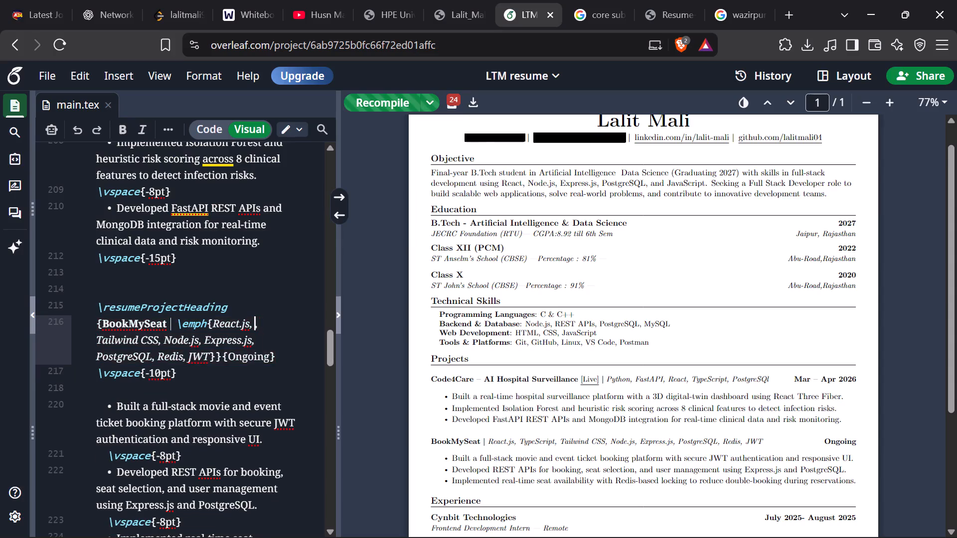
pyautogui.press('BackSpace')
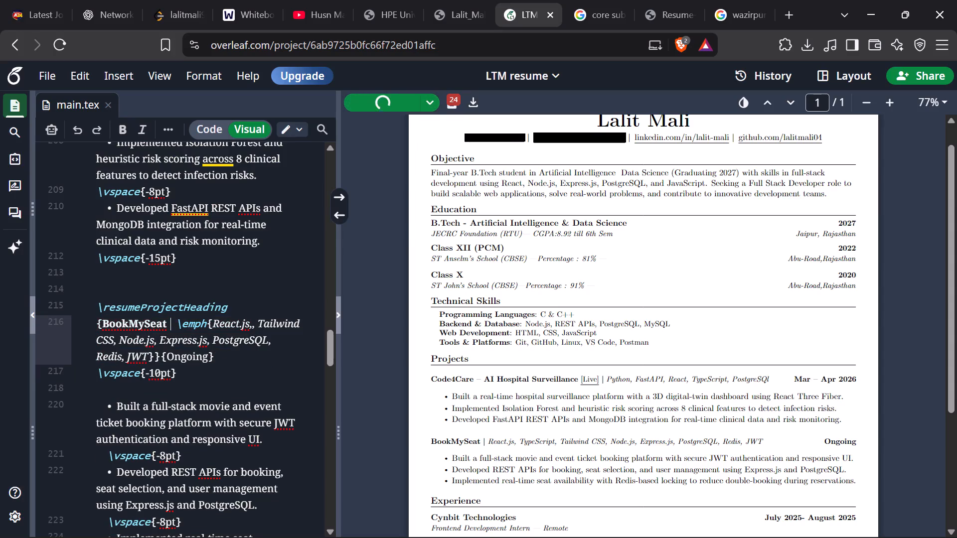
pyautogui.press('BackSpace')
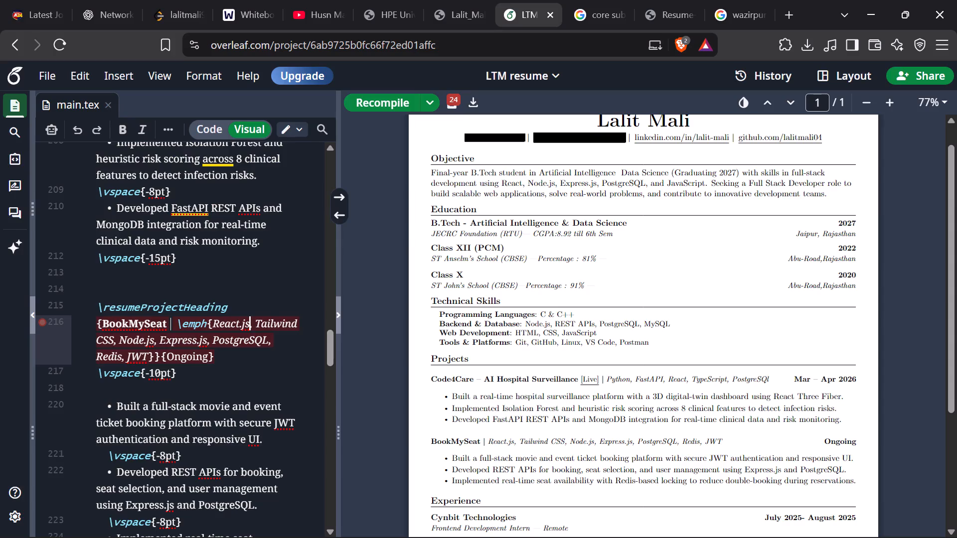
# Review the recompiled resume preview from top to bottom, checking the BookMySeat heading and overall page layout.
pyautogui.scroll(-5, 548, 453)
pyautogui.scroll(2, 548, 453)
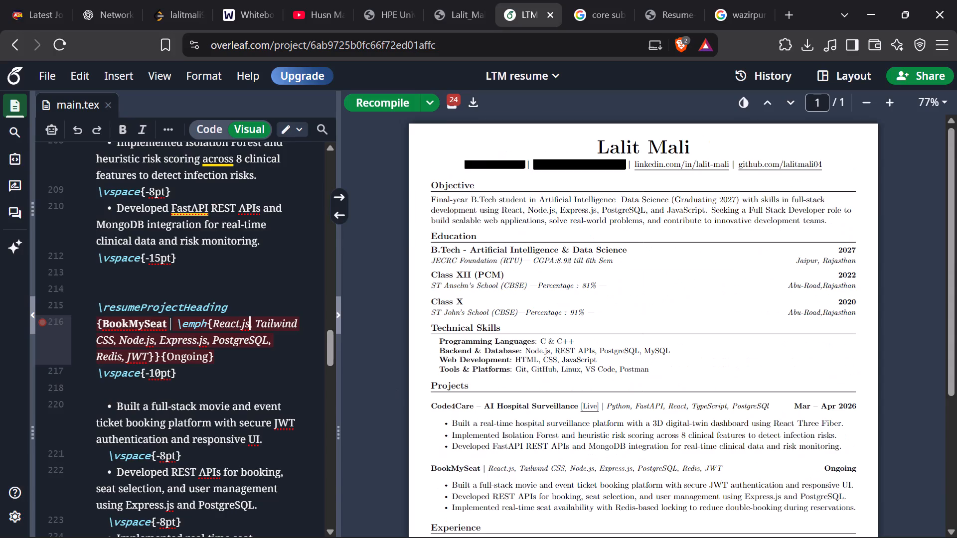
pyautogui.scroll(2, 548, 453)
pyautogui.scroll(-6, 548, 453)
pyautogui.scroll(6, 548, 453)
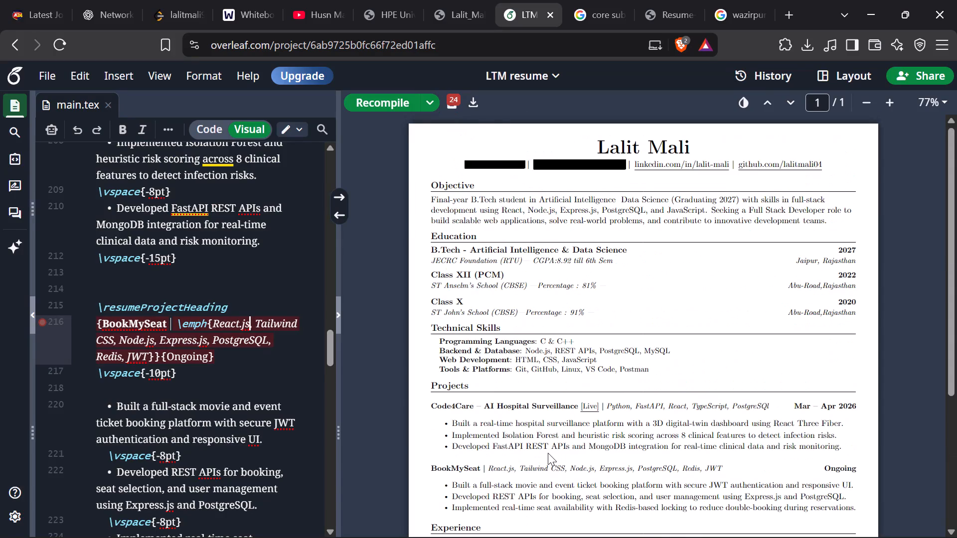